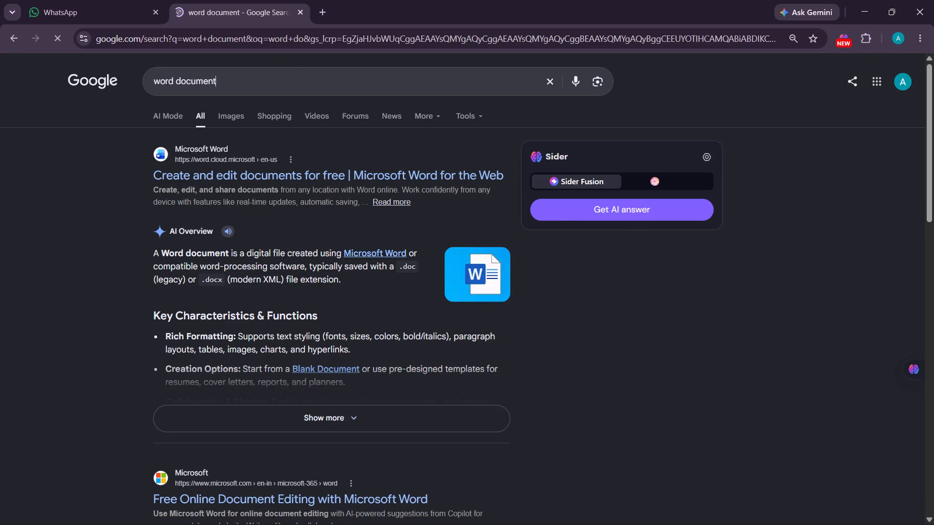
# Extend the existing Google query to "word document editor" and run the search.
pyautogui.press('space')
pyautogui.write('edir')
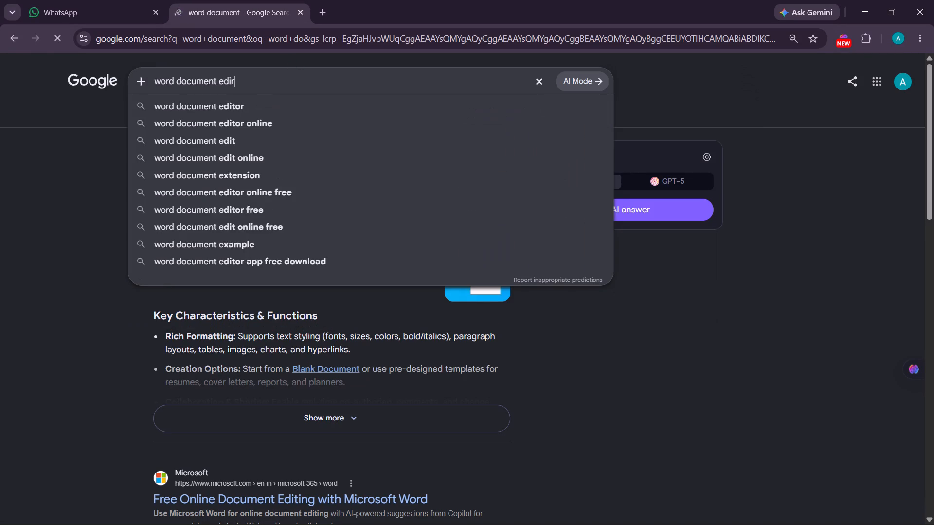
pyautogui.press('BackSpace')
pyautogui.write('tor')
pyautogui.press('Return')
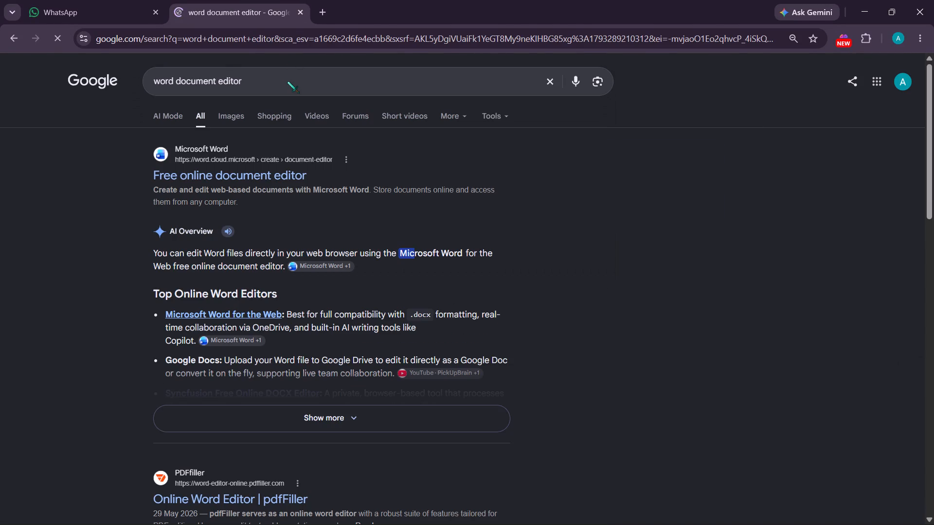
# Open Microsoft Word's free online document editor page from the search results and choose to edit a document.
pyautogui.click(287, 178)
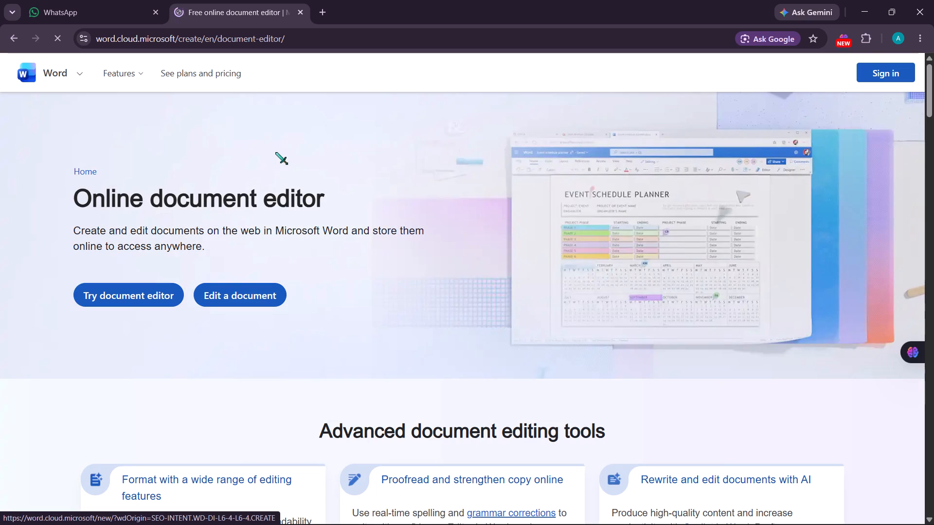
pyautogui.click(254, 292)
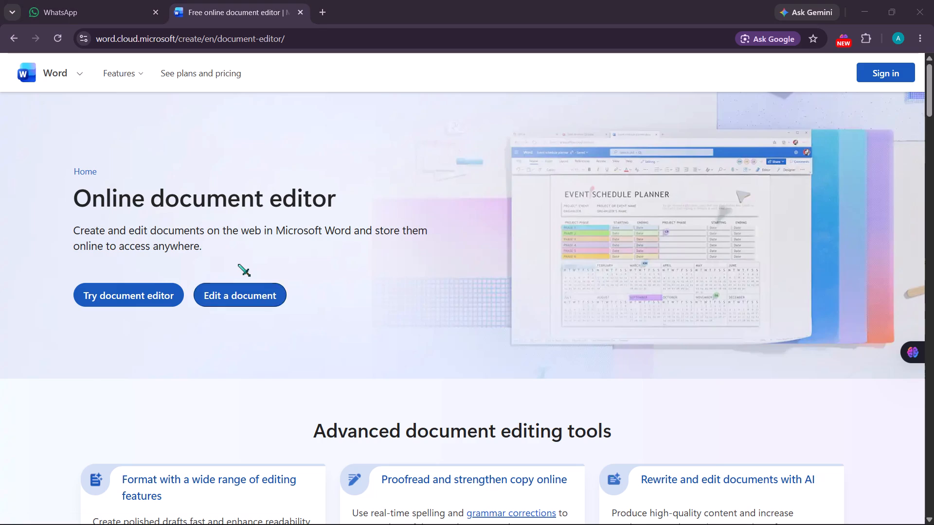
# Search Windows for the Camera app and launch it.
pyautogui.write('camer')
pyautogui.press('Return')
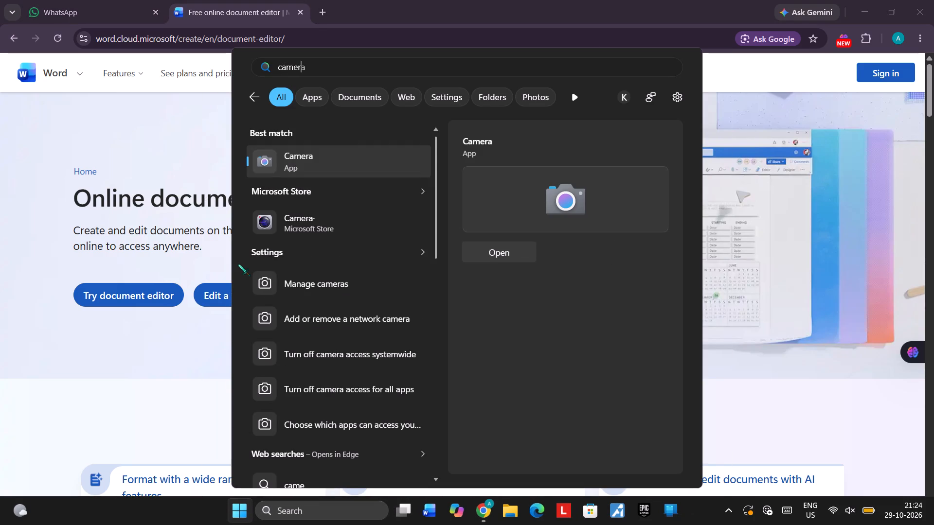
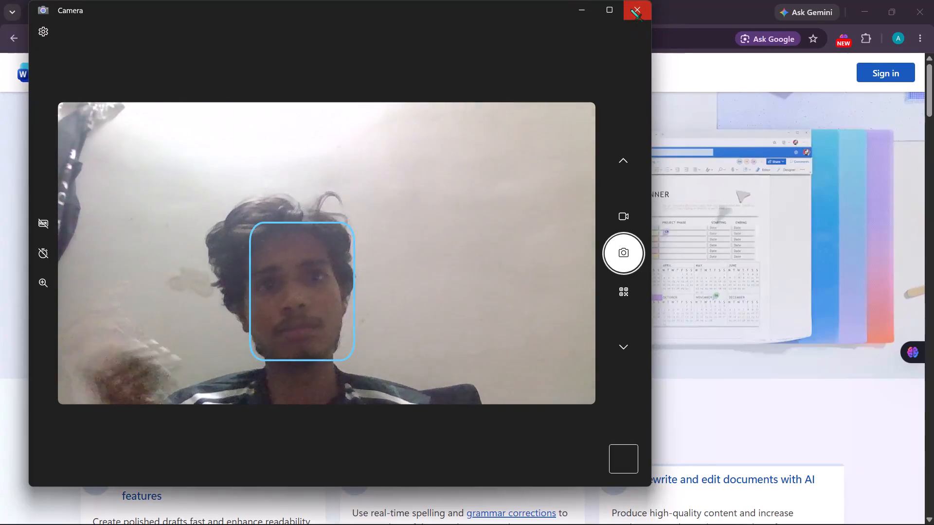
# Close the Camera app to return to Word's online document editor page in the browser.
pyautogui.click(631, 10)
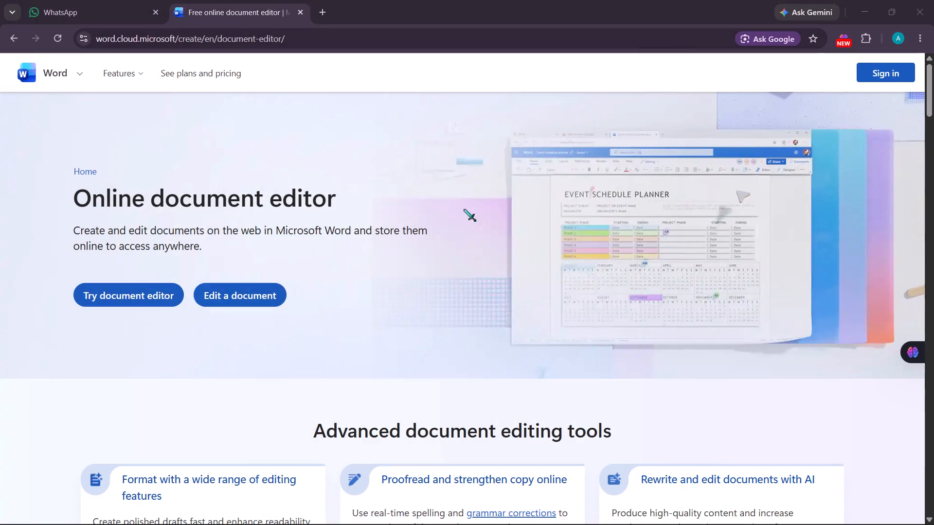
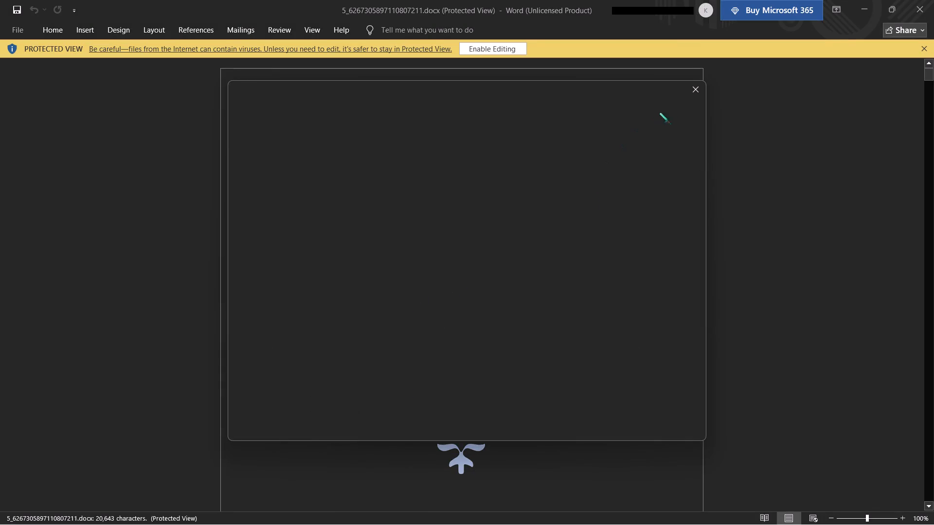
# Dismiss the blank pop-up dialog and enable editing for the protected document 5_6267305897110807211.docx.
pyautogui.click(695, 87)
pyautogui.click(507, 50)
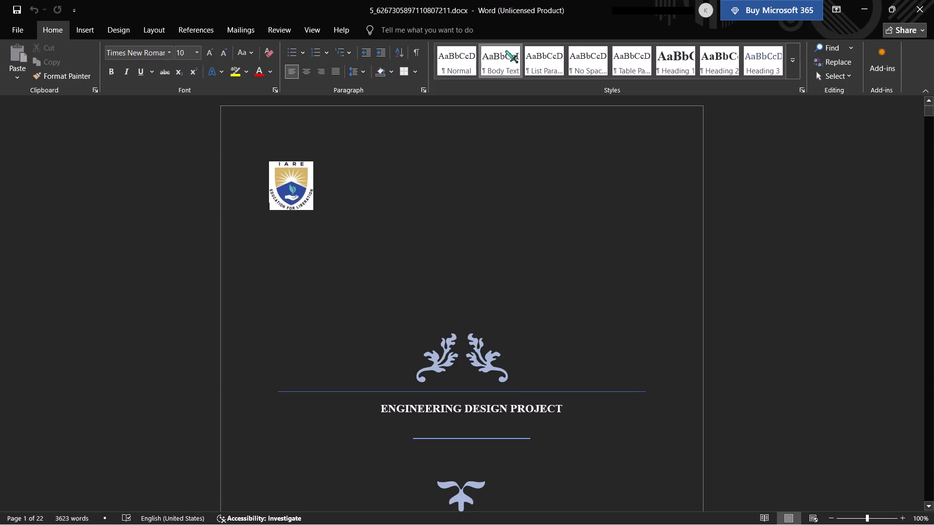
# Dismiss the Microsoft 365 get-started and free-trial prompts covering the engineering design project document.
pyautogui.scroll(-7, 501, 216)
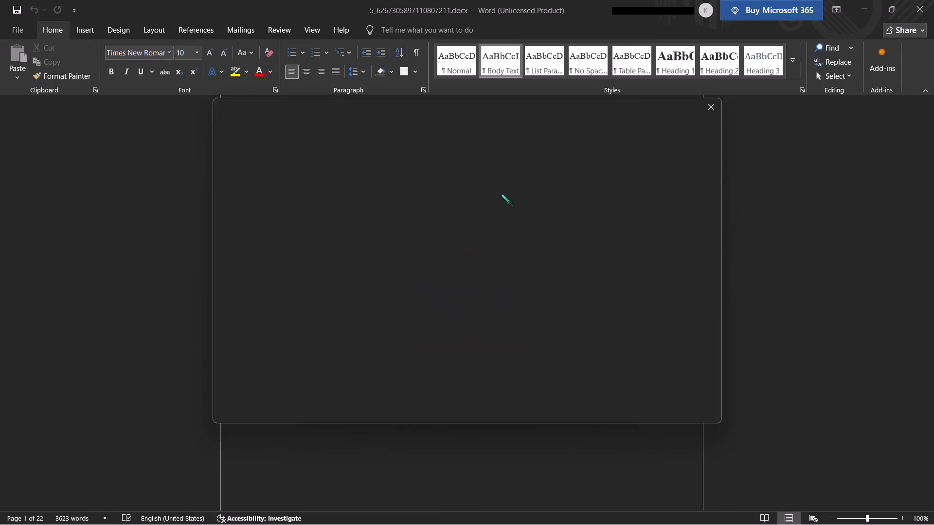
pyautogui.click(714, 103)
pyautogui.scroll(-6, 330, 309)
pyautogui.scroll(2, 333, 263)
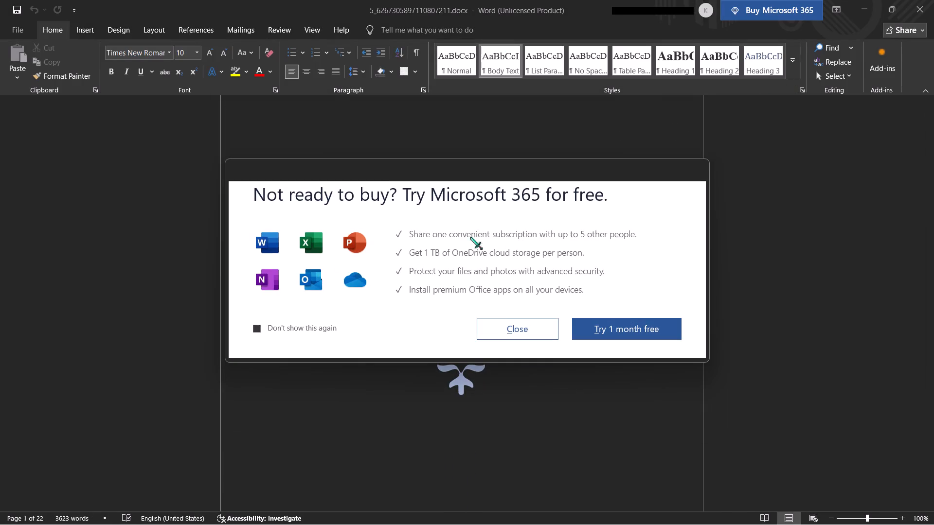
pyautogui.click(535, 333)
pyautogui.scroll(-4, 525, 277)
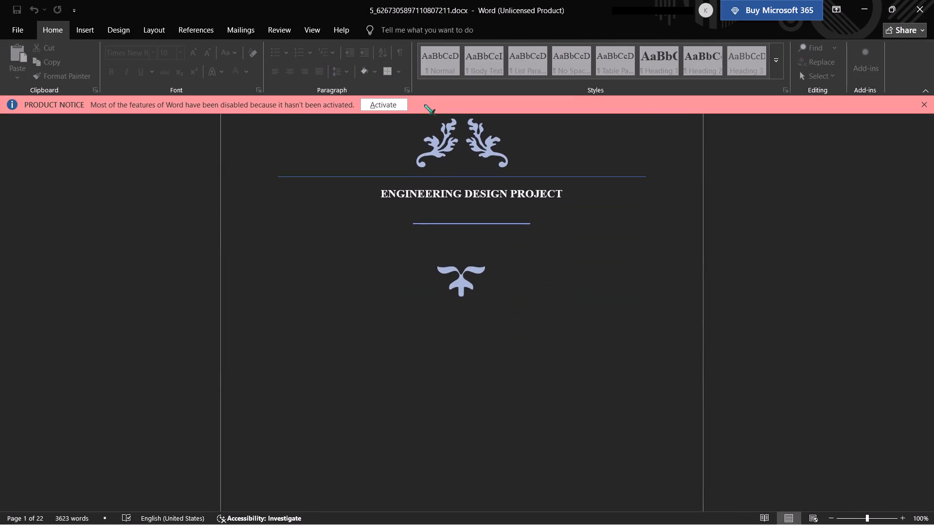
# Start Word's activation, open the Microsoft 365 purchase options, and close the options window.
pyautogui.click(382, 107)
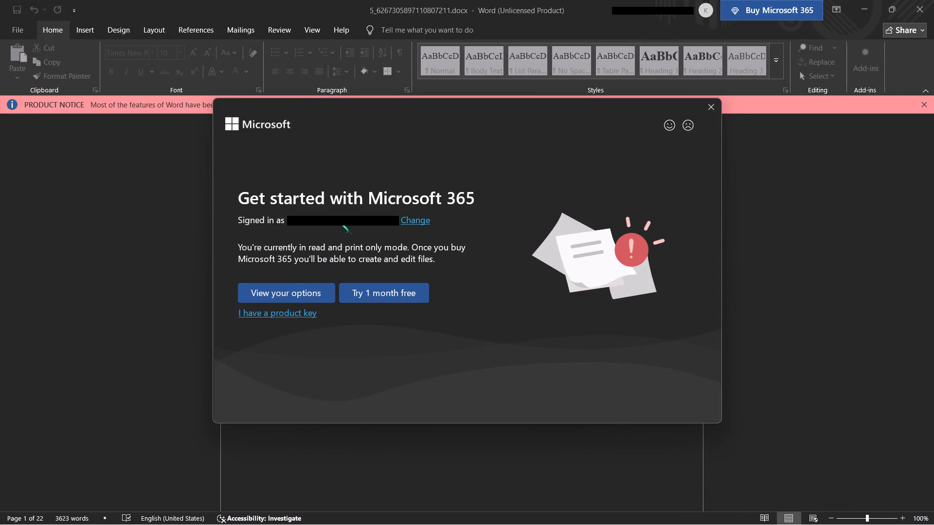
pyautogui.click(289, 293)
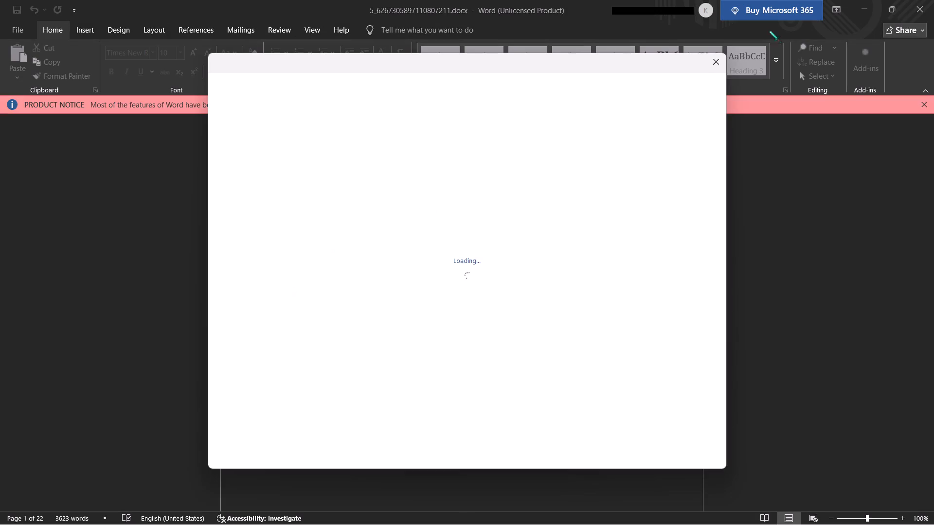
pyautogui.click(710, 58)
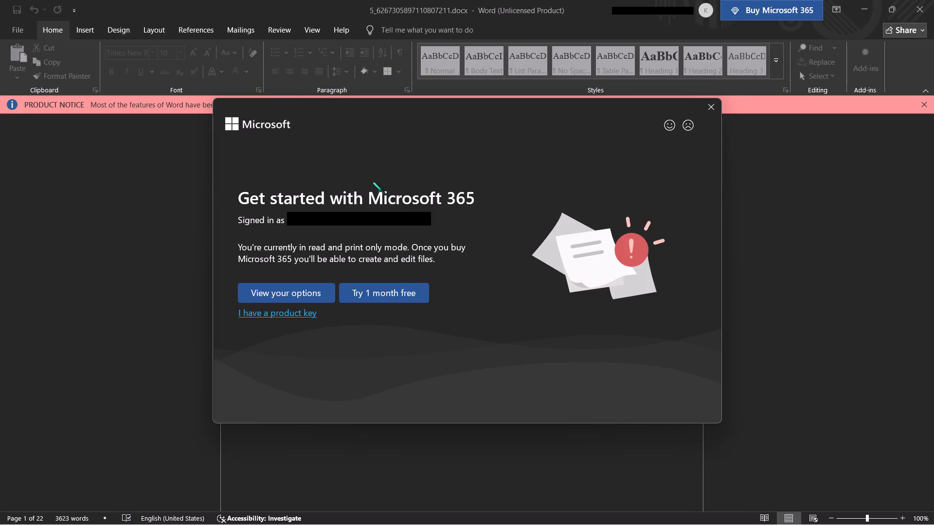
# Open the Microsoft account sign-in from the Microsoft 365 get-started prompt and choose to create a new account.
pyautogui.click(406, 219)
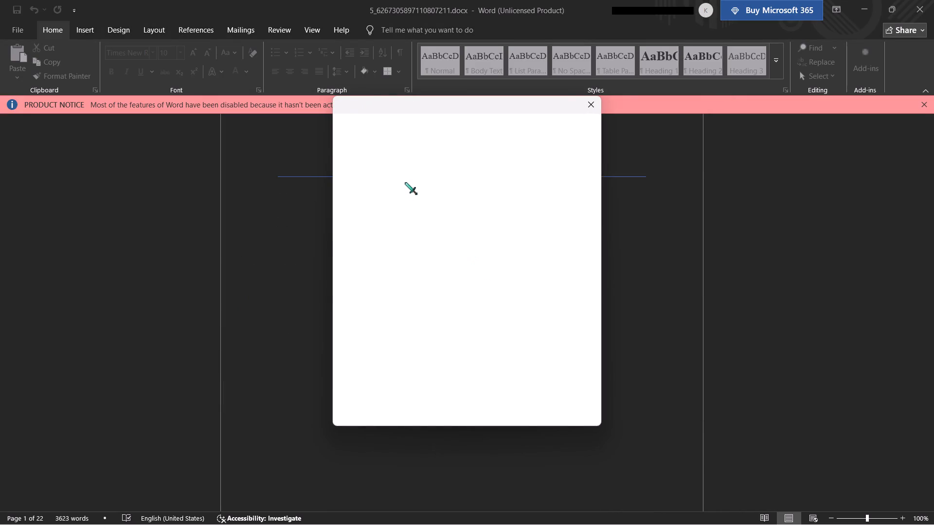
pyautogui.click(408, 209)
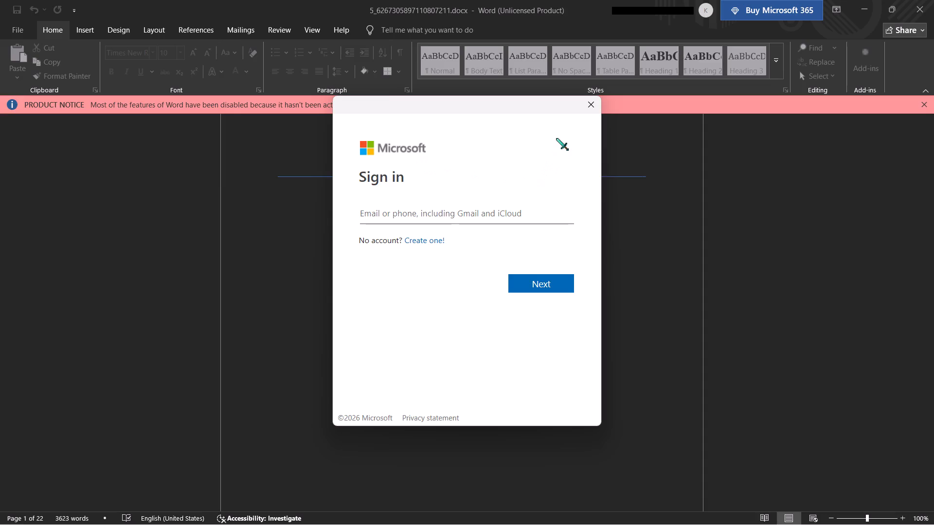
pyautogui.click(432, 244)
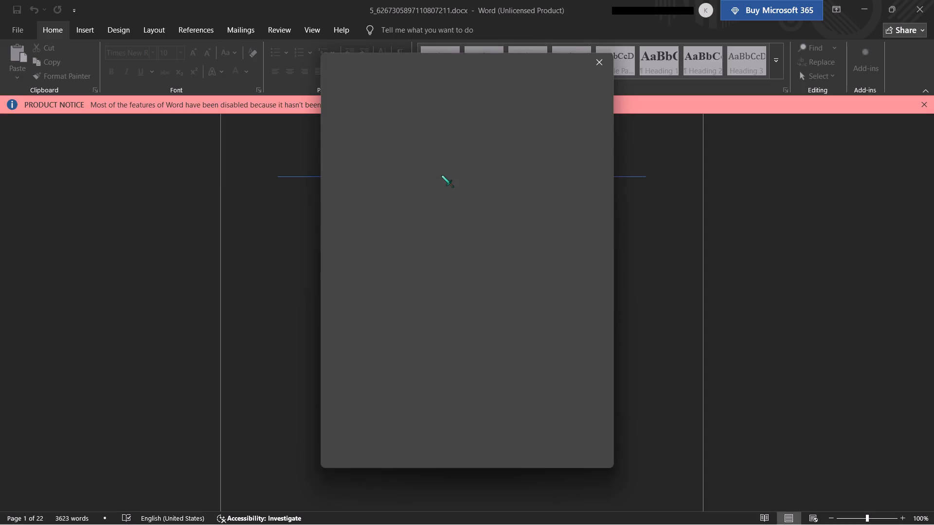
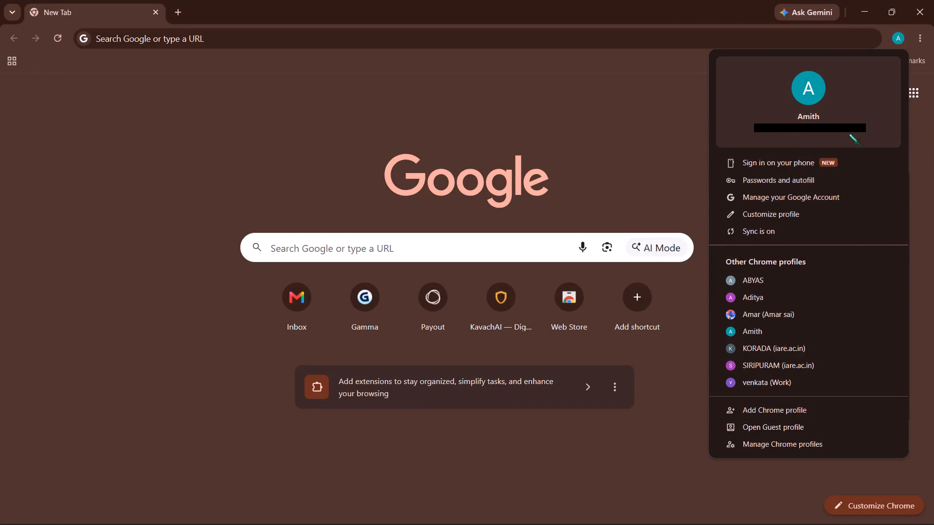
# Try to select the current Chrome profile's email address for copying, and return to Word's Microsoft Create account form.
pyautogui.click(861, 128)
pyautogui.moveTo(861, 128); pyautogui.dragTo(766, 130)
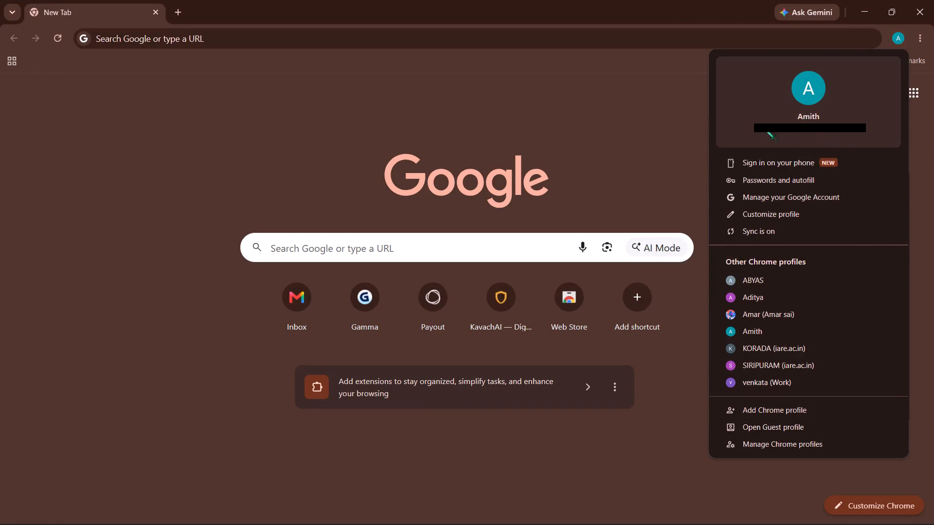
pyautogui.moveTo(766, 130); pyautogui.dragTo(759, 130)
pyautogui.rightClick(760, 128)
pyautogui.moveTo(754, 128); pyautogui.dragTo(858, 125)
pyautogui.moveTo(858, 125); pyautogui.dragTo(859, 125)
pyautogui.hotkey('alt', 'Tab')
pyautogui.hotkey('alt', 'Tab')
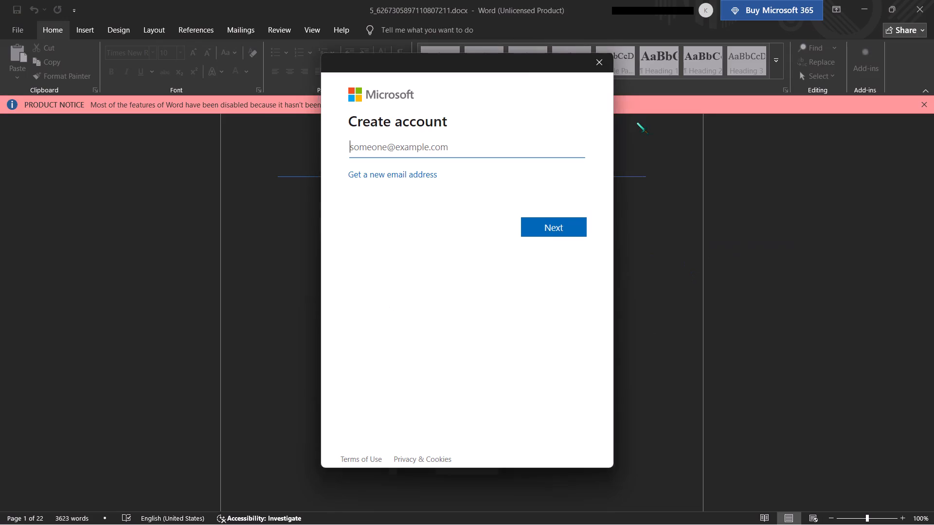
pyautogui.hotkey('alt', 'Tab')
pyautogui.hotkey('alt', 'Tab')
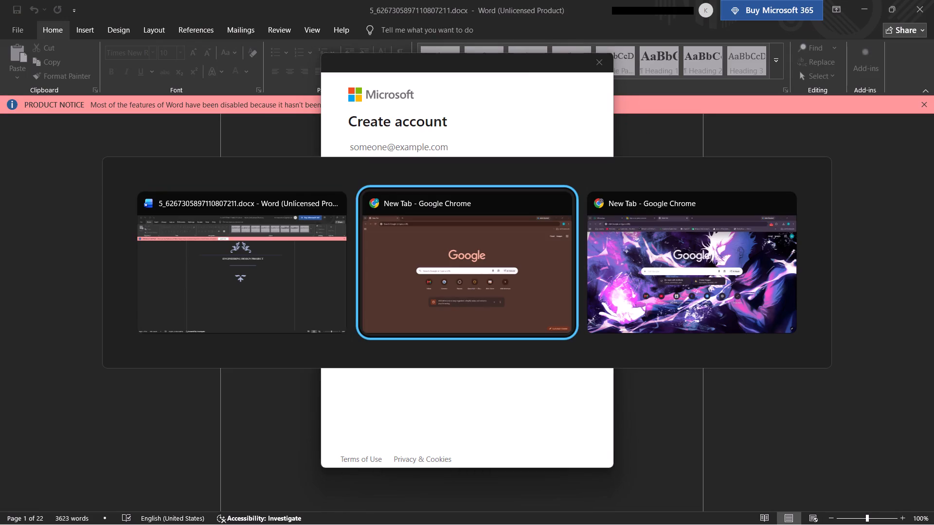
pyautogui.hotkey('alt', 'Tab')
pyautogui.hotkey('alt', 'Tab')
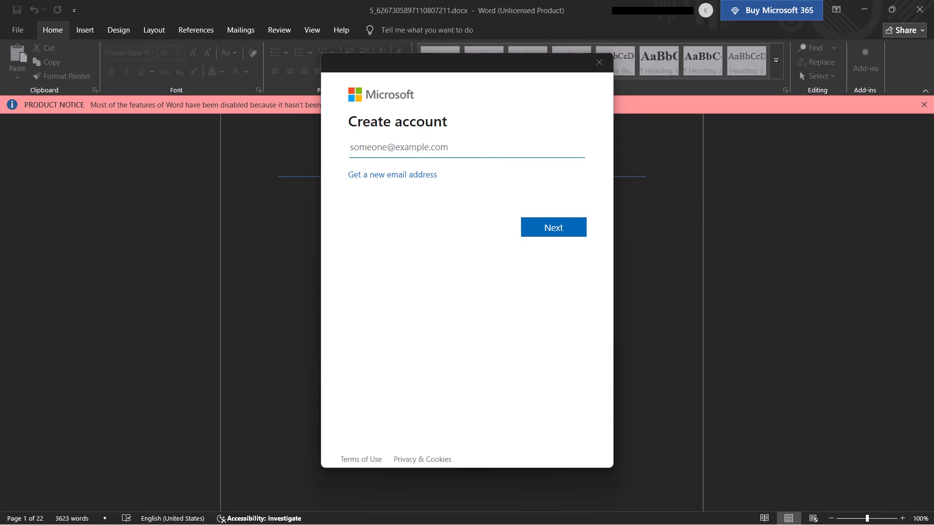
# Enter the account email address in the Microsoft account creation form.
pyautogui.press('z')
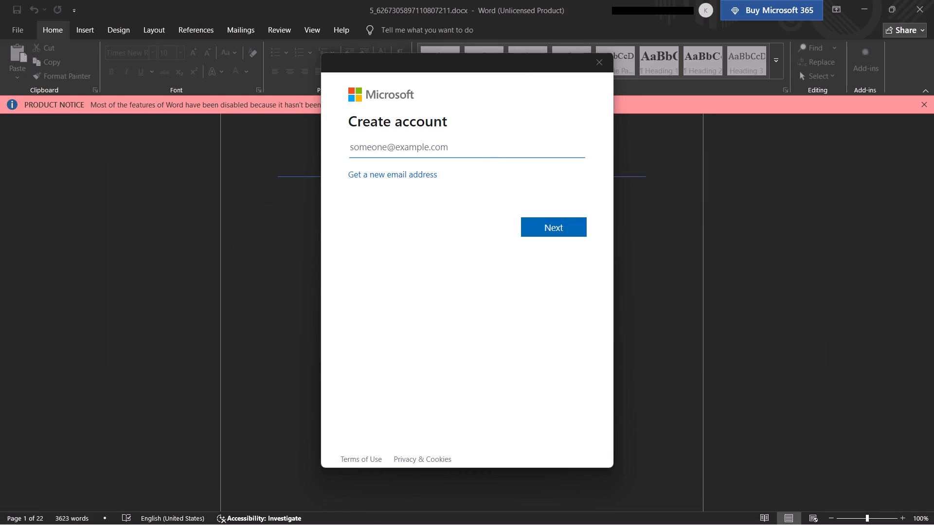
pyautogui.click(474, 141)
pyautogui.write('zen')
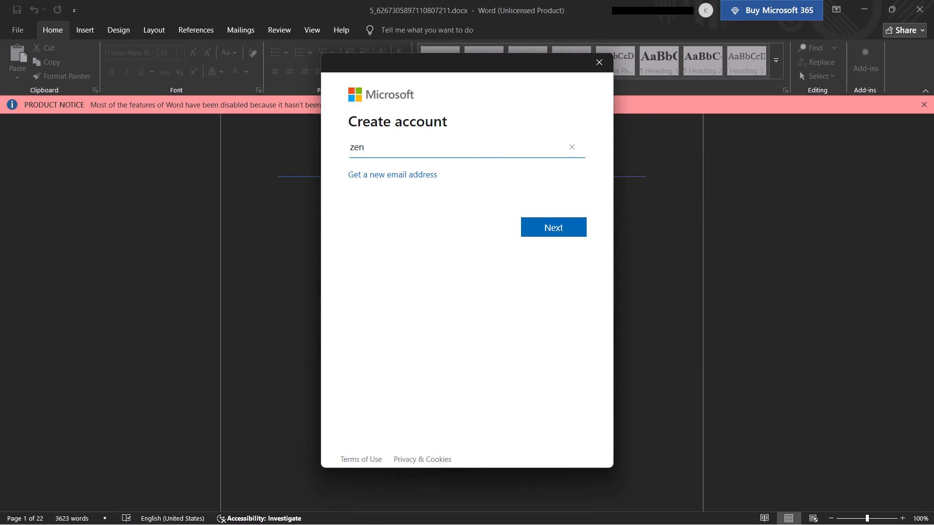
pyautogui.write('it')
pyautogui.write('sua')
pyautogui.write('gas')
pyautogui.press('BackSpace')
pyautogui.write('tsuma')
# Switch to Chrome, check the signed-in profile's account email address, and return to the Microsoft account creation form in Word.
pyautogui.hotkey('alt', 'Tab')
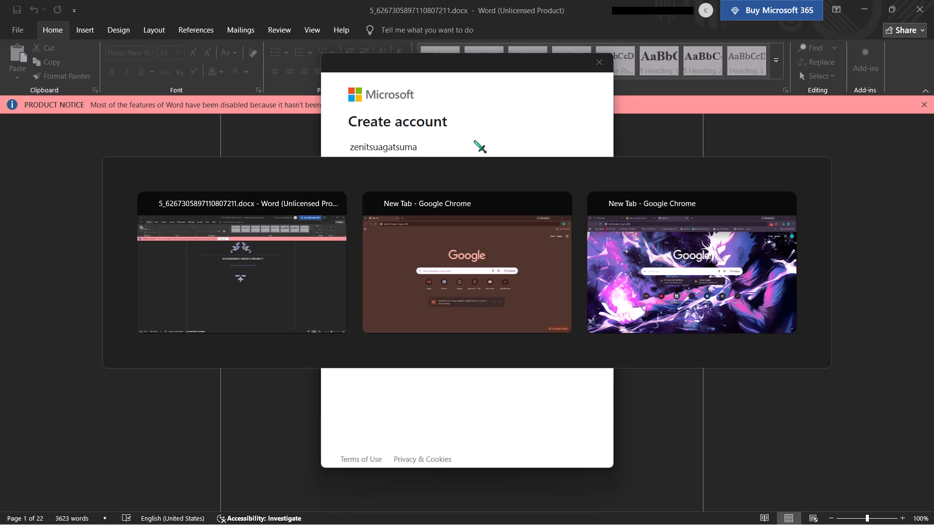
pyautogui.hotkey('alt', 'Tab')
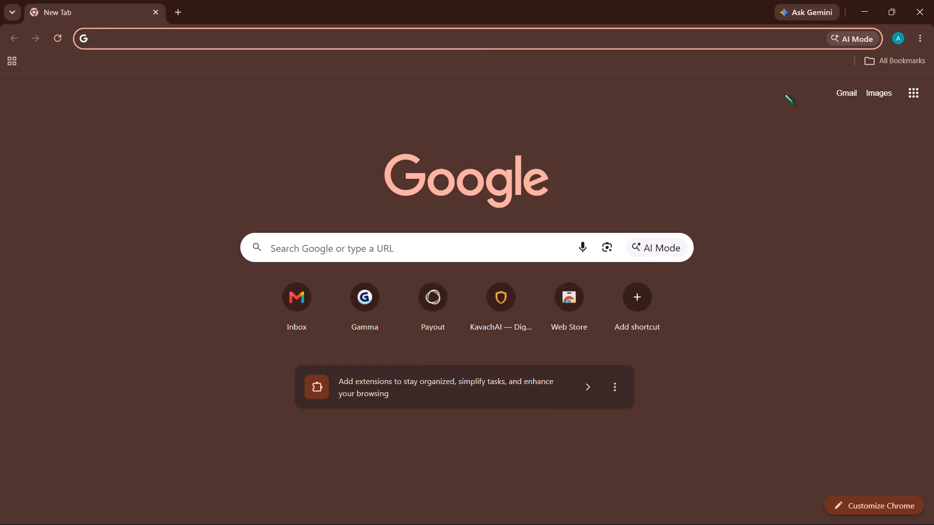
pyautogui.click(894, 38)
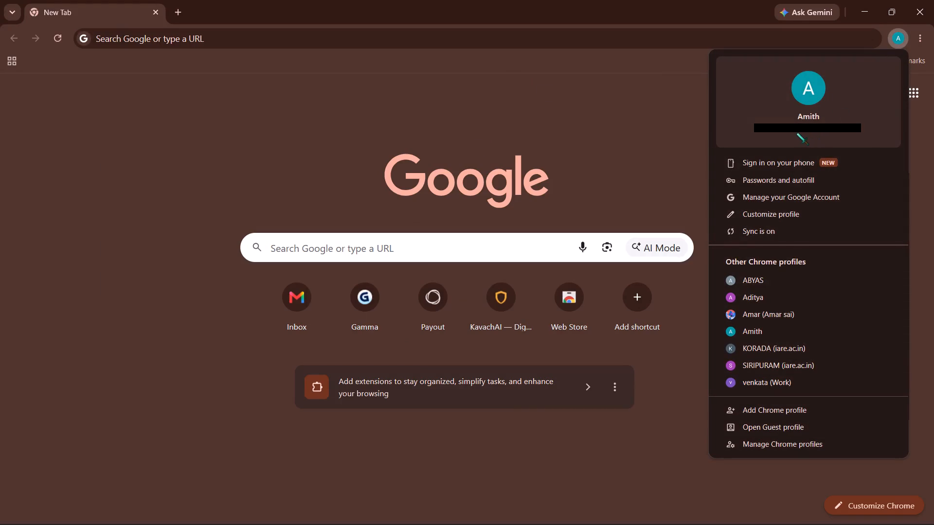
pyautogui.hotkey('alt', 'Tab')
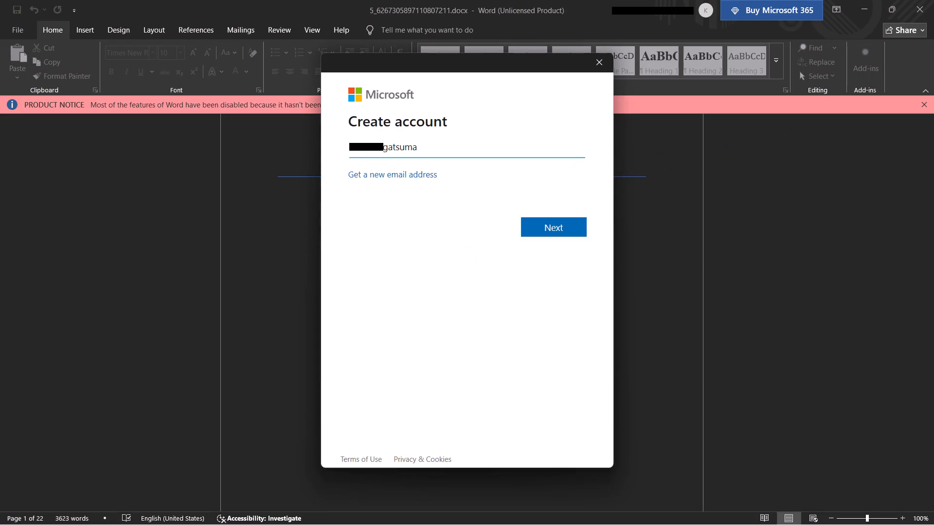
# Correct and complete the account email address in the Microsoft account creation form and submit it.
pyautogui.click(379, 150)
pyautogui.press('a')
pyautogui.click(425, 151)
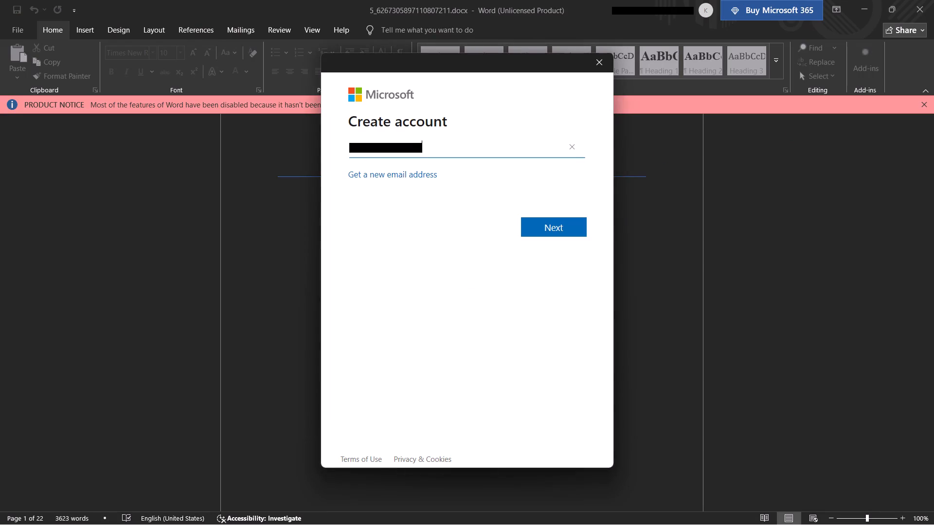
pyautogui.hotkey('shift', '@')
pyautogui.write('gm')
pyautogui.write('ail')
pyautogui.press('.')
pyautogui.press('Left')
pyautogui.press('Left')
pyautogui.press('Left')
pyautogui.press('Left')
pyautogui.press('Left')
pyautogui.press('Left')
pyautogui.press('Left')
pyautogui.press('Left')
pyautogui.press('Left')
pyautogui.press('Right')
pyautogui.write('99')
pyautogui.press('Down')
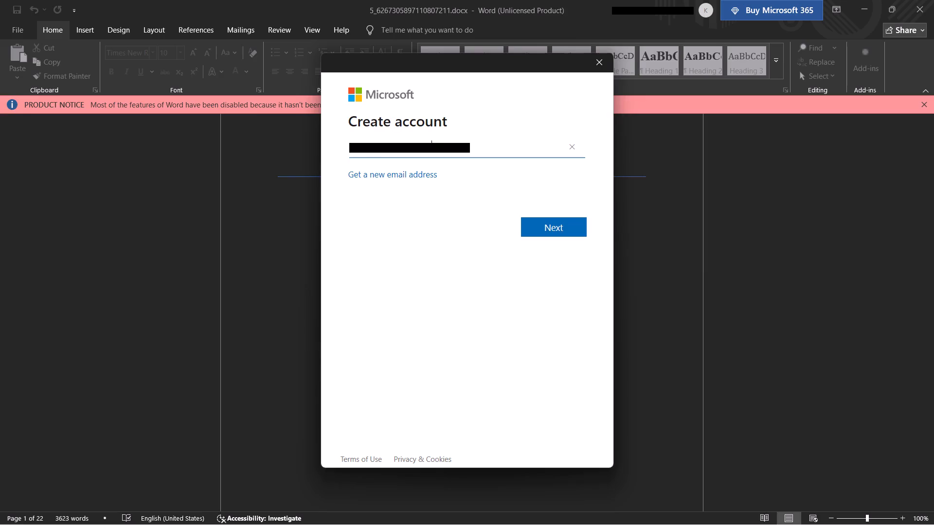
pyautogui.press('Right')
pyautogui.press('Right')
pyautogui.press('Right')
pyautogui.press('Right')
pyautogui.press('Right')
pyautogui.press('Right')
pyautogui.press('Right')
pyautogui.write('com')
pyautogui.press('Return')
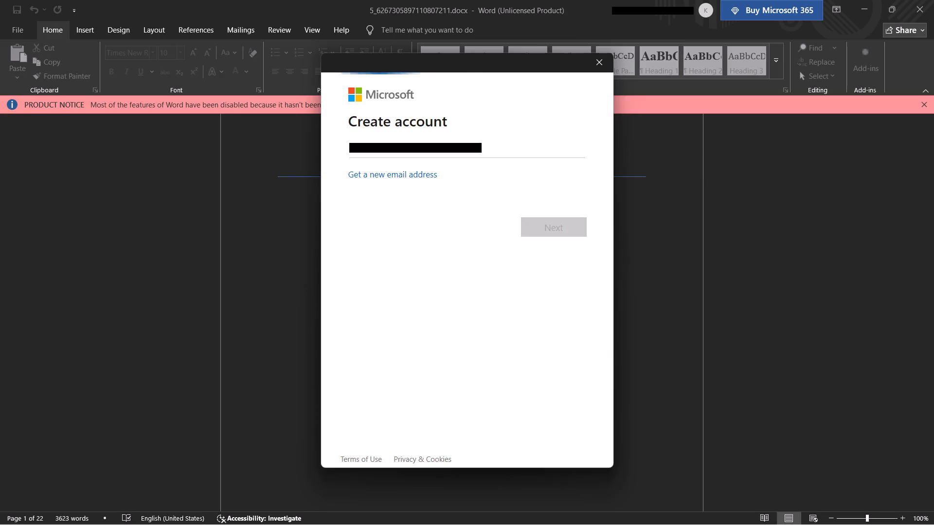
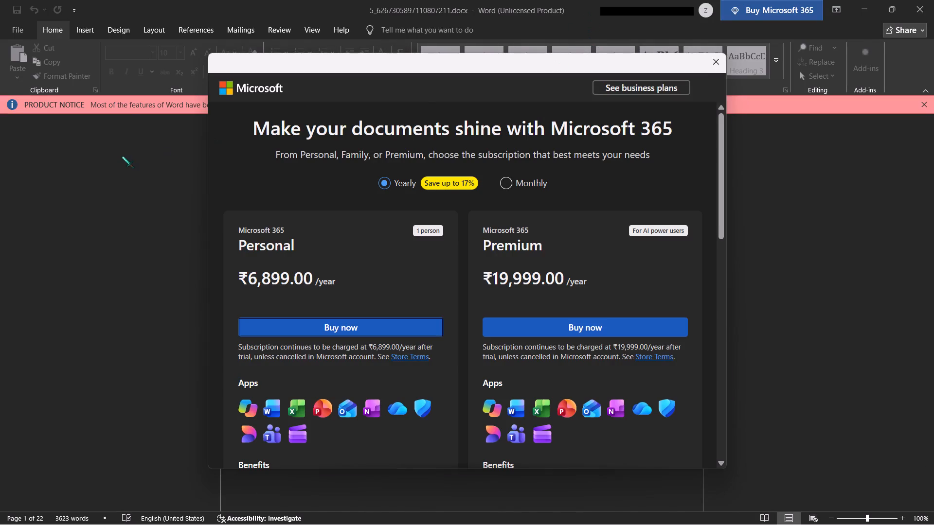
pyautogui.scroll(-10, 397, 220)
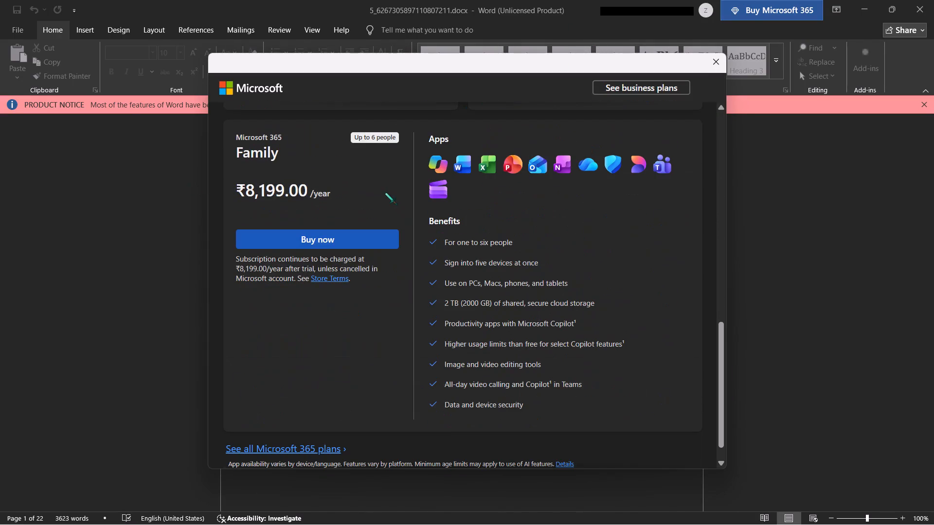
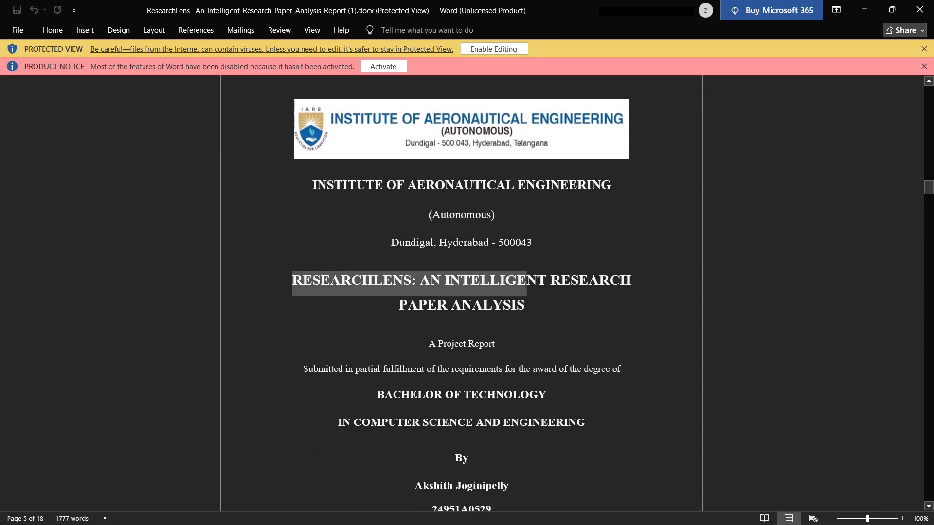
pyautogui.moveTo(460, 298); pyautogui.dragTo(519, 302)
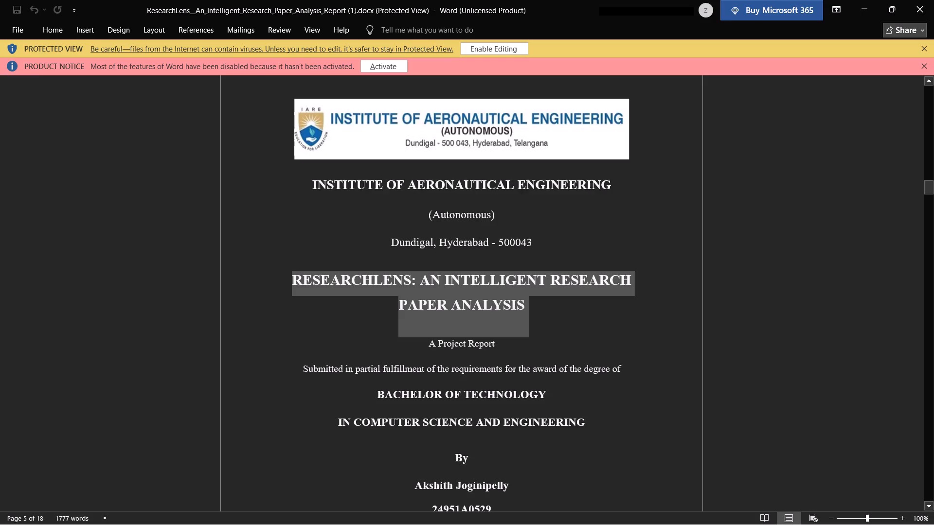
pyautogui.moveTo(519, 302); pyautogui.dragTo(513, 299)
pyautogui.moveTo(513, 299); pyautogui.dragTo(514, 299)
pyautogui.hotkey('ctrl', 'c')
pyautogui.hotkey('ctrl', 'c')
pyautogui.hotkey('ctrl', 'c')
pyautogui.hotkey('ctrl', 'c')
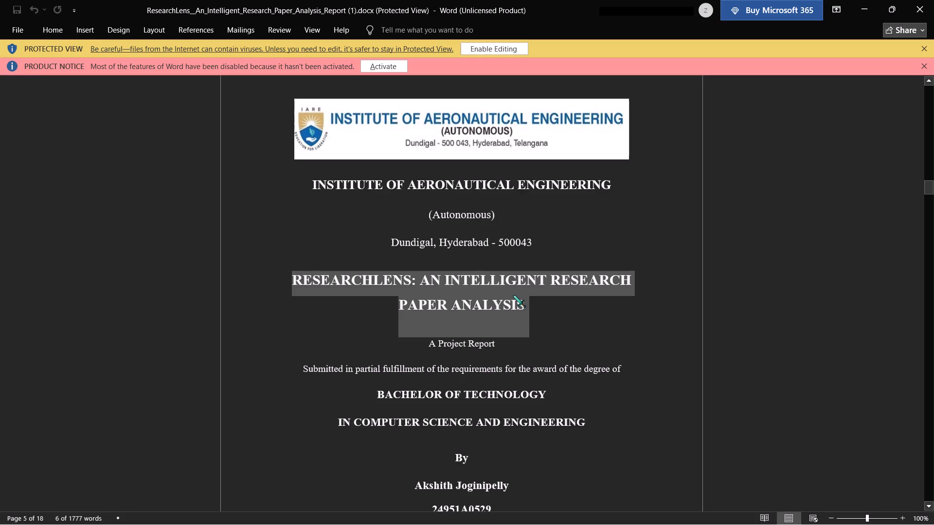
pyautogui.hotkey('ctrl', 'c')
pyautogui.hotkey('ctrl', 'c')
pyautogui.hotkey('ctrl', 'c')
pyautogui.hotkey('ctrl', 'c')
pyautogui.hotkey('ctrl', 'c')
pyautogui.hotkey('ctrl', 'c')
pyautogui.hotkey('ctrl', 'c')
pyautogui.hotkey('ctrl', 'c')
pyautogui.hotkey('ctrl', 'c')
pyautogui.hotkey('ctrl', 'c')
pyautogui.hotkey('ctrl', 'c')
pyautogui.hotkey('ctrl', 'c')
pyautogui.hotkey('ctrl', 'c')
pyautogui.hotkey('ctrl', 'c')
pyautogui.hotkey('ctrl', 'c')
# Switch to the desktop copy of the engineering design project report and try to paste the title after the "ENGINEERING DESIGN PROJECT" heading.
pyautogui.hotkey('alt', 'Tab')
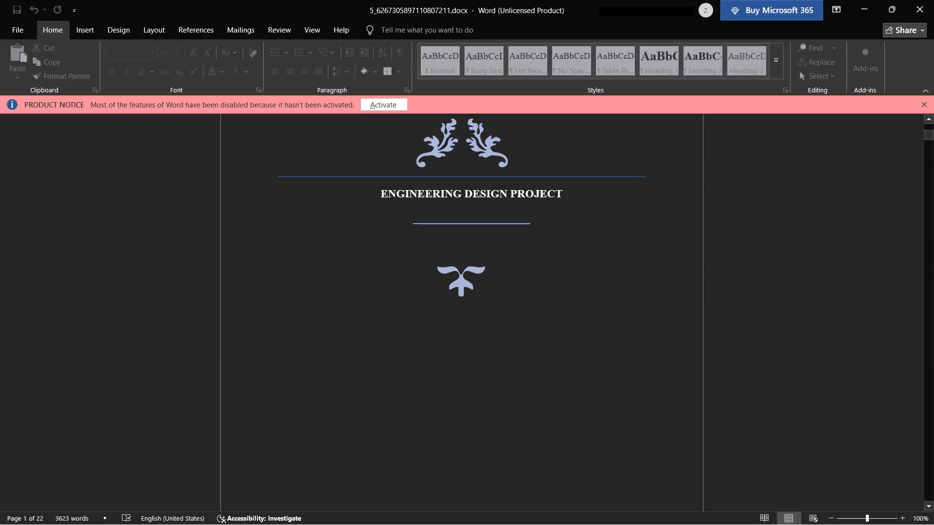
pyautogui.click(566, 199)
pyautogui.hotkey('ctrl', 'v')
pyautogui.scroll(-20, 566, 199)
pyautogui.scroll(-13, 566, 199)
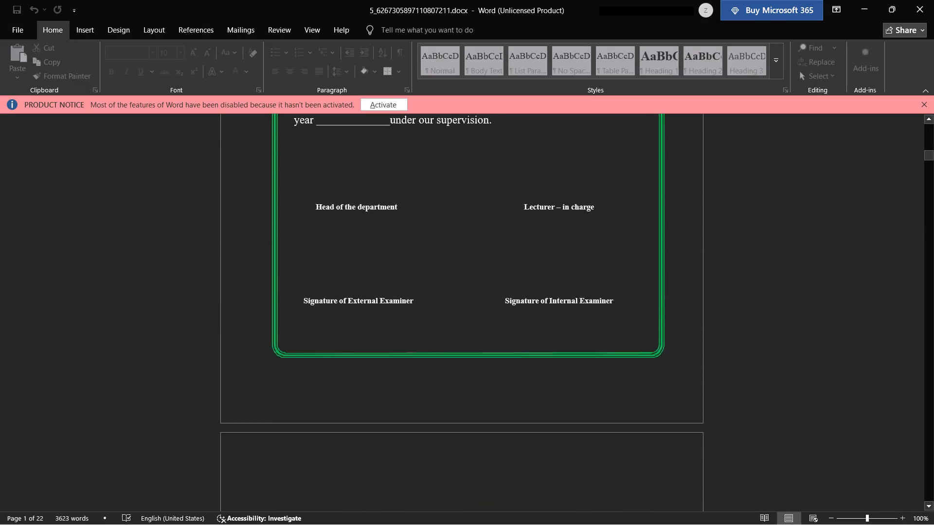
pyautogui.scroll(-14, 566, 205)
# Switch back to the ResearchLens report document.
pyautogui.hotkey('alt', 'Tab')
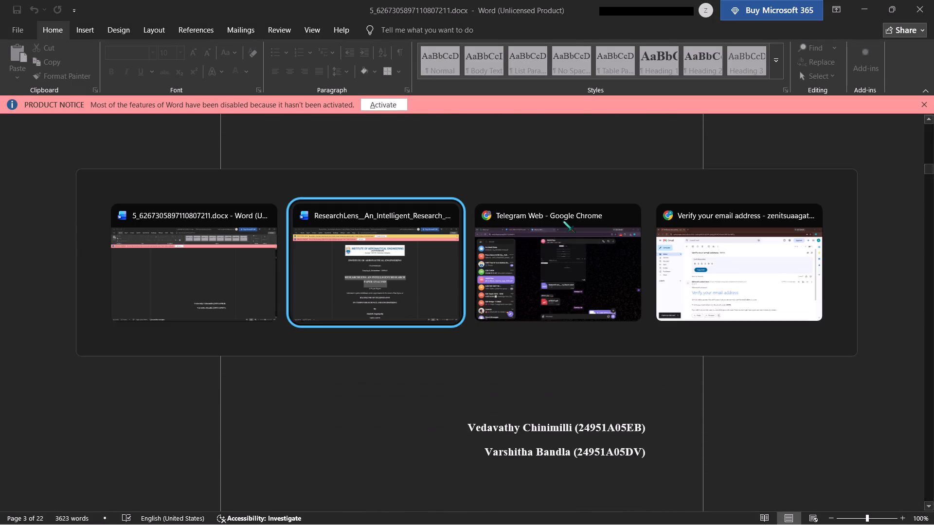
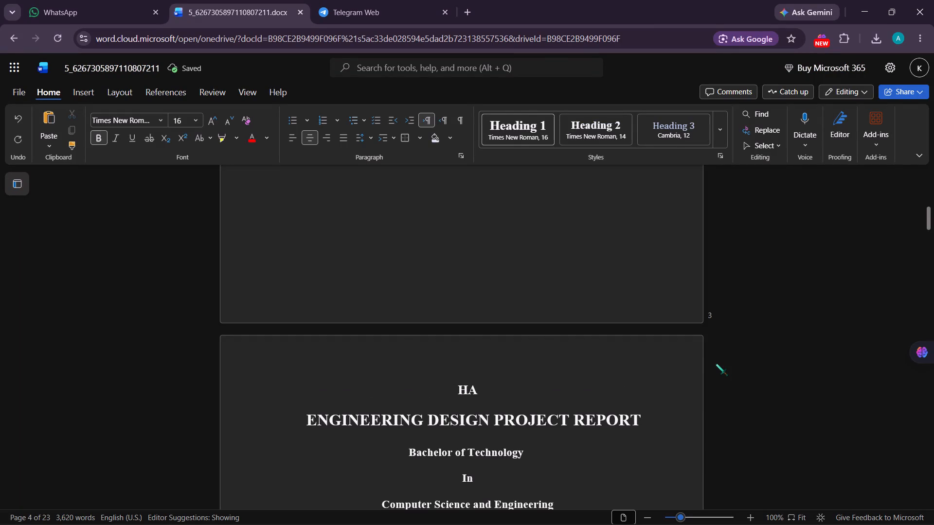
# Enter "RESEARCHLENS:" as the title above "ENGINEERING DESIGN PROJECT REPORT" on page 4 and delete the leftover "HA" before it.
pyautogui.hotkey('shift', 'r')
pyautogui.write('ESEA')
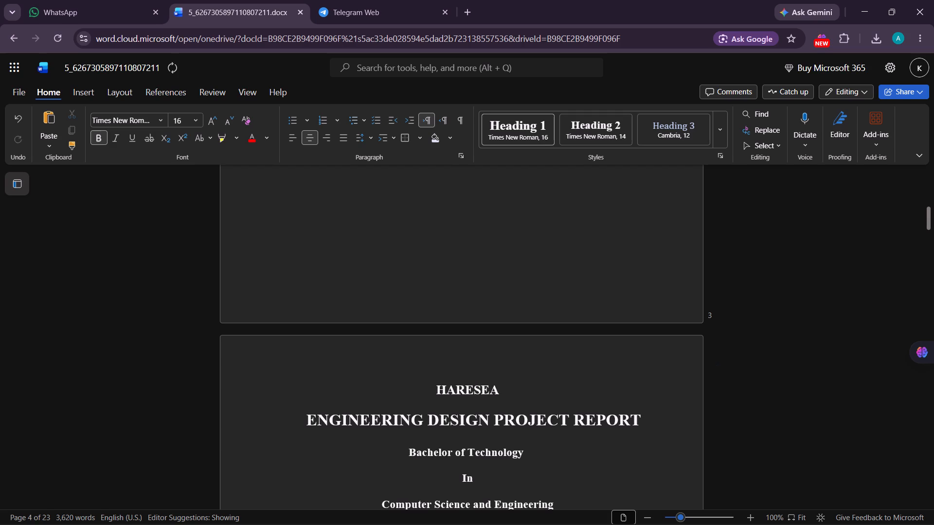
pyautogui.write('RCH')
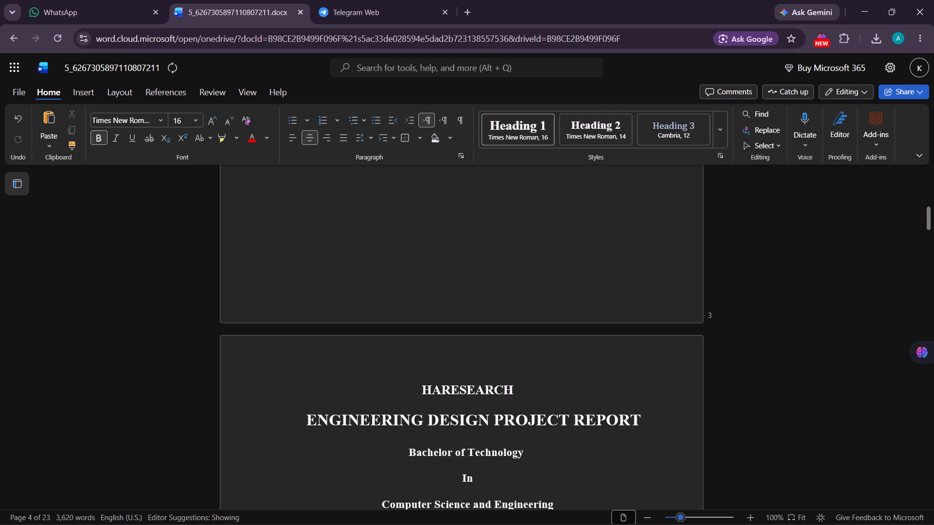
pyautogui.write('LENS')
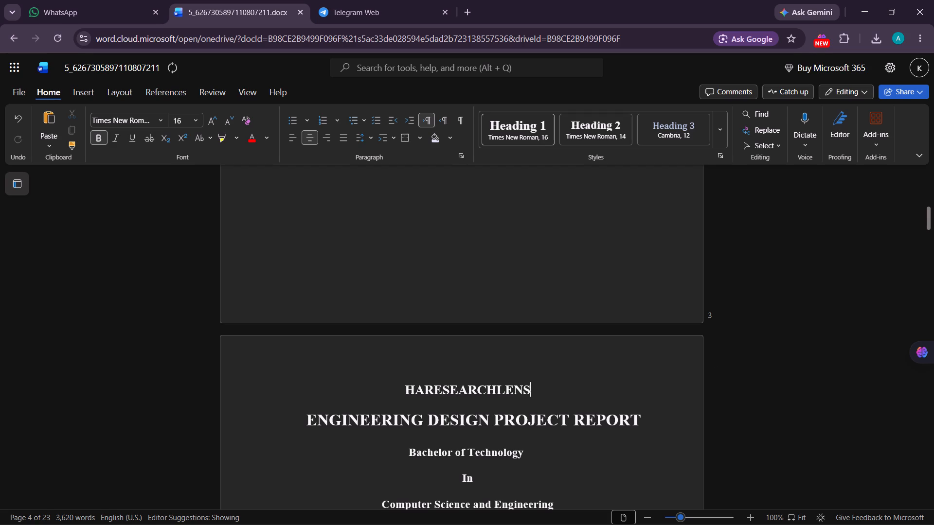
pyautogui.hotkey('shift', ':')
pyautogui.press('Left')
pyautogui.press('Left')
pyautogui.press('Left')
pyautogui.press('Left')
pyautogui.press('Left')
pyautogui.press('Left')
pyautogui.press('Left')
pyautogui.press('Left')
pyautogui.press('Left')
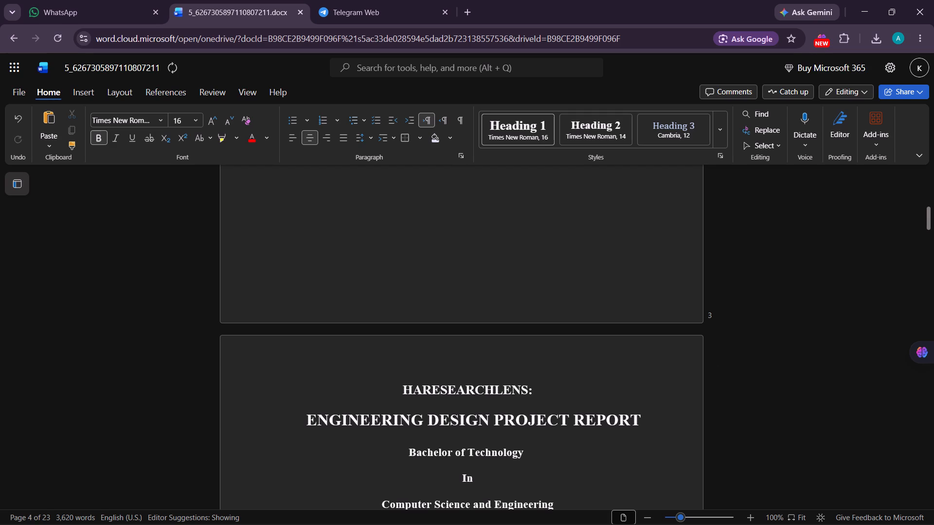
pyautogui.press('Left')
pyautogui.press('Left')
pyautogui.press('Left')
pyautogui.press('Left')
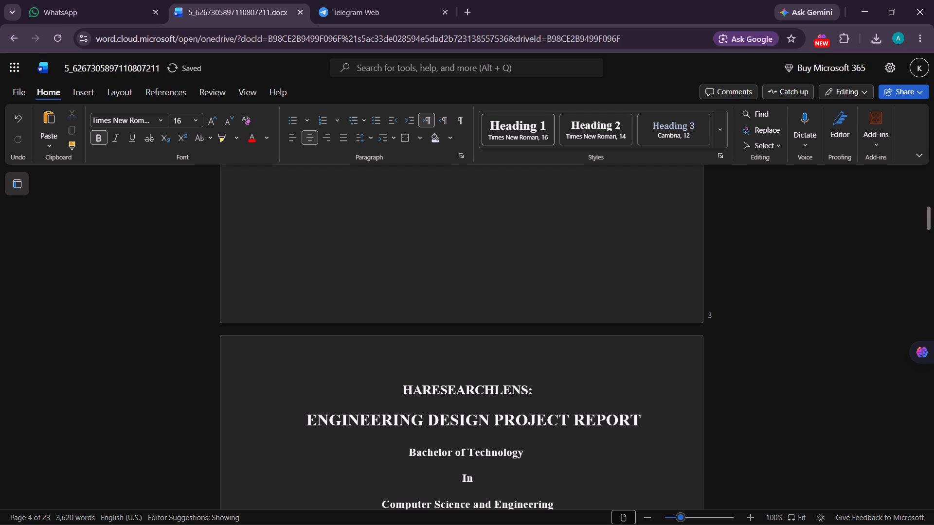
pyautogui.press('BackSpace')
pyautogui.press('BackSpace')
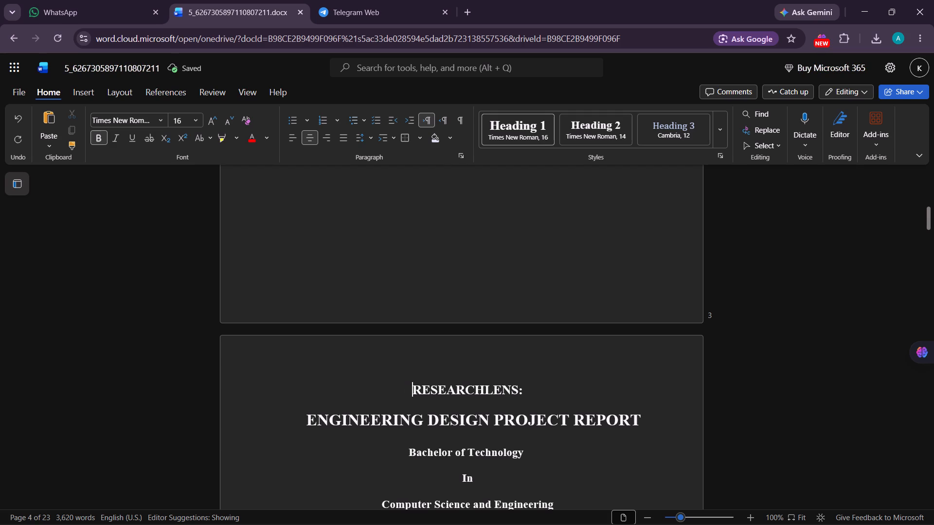
# Check the title's wording in the ResearchLens report and continue the page 4 title with "AN INTELLIGENT".
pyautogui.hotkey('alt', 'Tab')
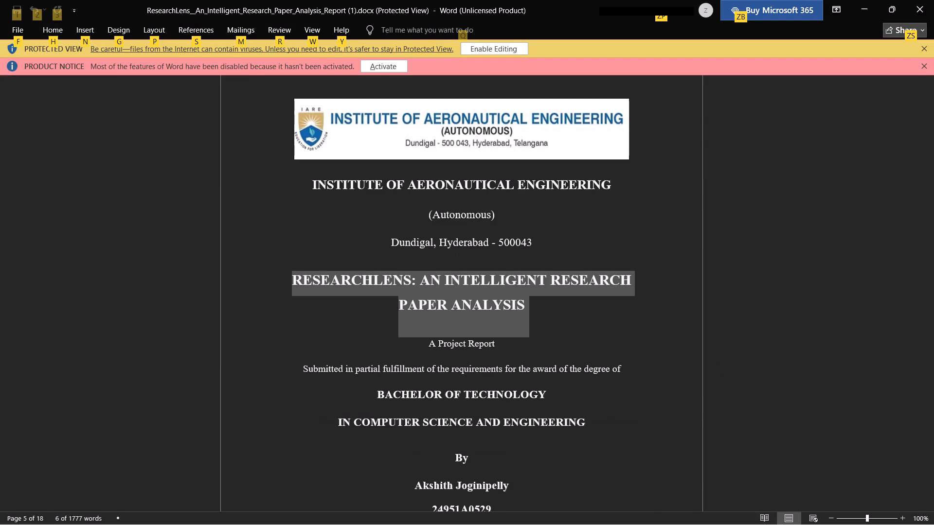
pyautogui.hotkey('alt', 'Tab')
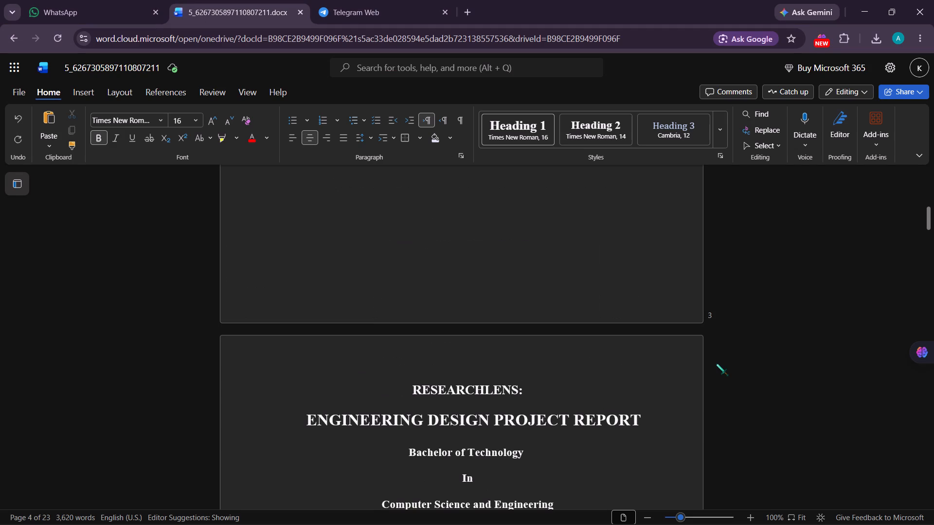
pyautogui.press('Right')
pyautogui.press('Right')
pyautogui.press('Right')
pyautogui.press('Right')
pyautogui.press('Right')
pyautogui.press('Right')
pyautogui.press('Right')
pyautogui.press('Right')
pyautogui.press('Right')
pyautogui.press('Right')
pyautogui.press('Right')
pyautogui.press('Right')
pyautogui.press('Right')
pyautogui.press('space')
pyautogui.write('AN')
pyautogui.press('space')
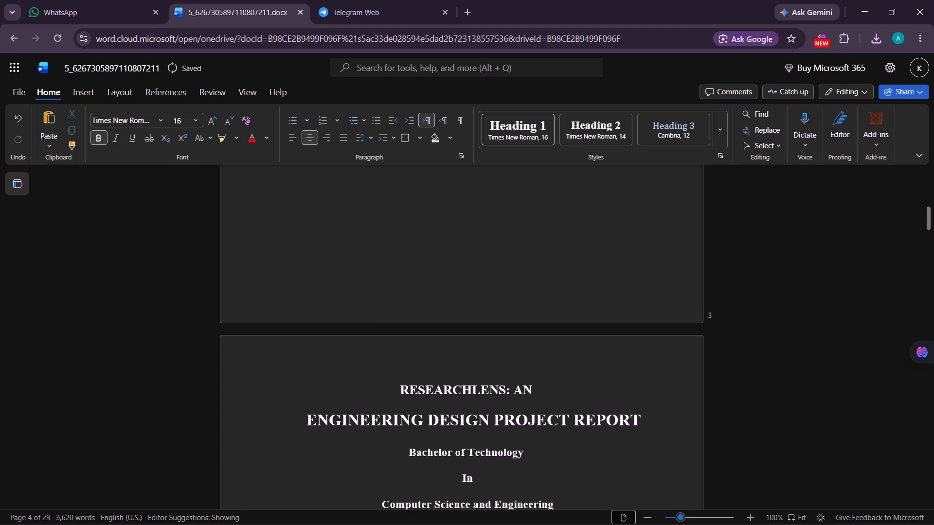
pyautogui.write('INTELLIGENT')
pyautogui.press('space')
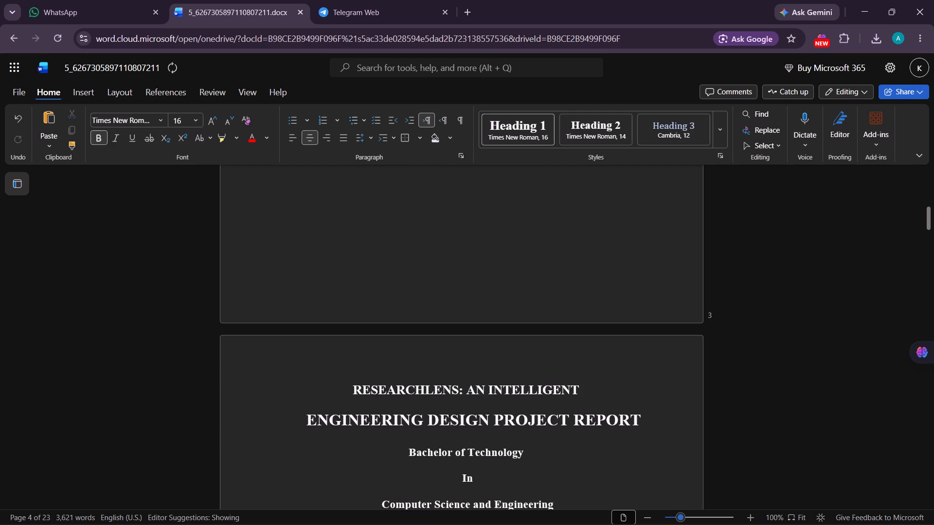
# Finish the page 4 title with "RESEARCH PAPER ANALYSIS", checking it against the ResearchLens report.
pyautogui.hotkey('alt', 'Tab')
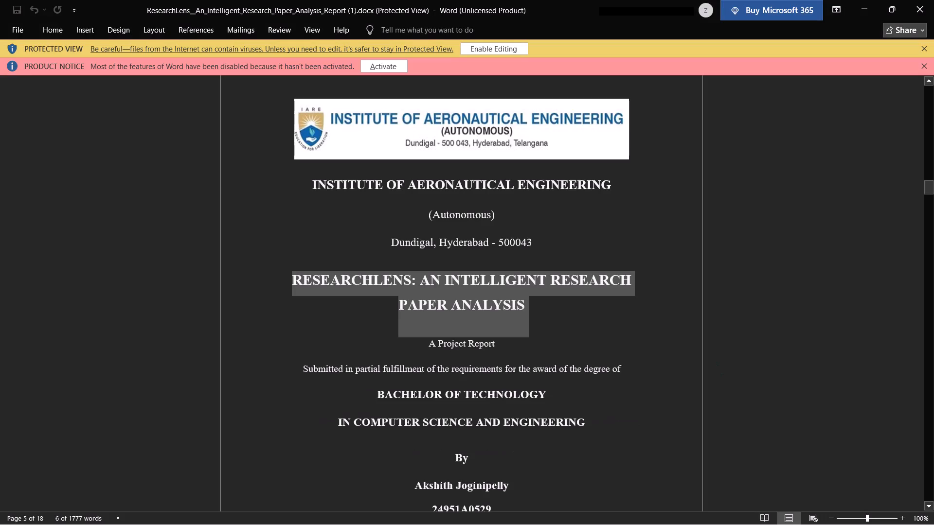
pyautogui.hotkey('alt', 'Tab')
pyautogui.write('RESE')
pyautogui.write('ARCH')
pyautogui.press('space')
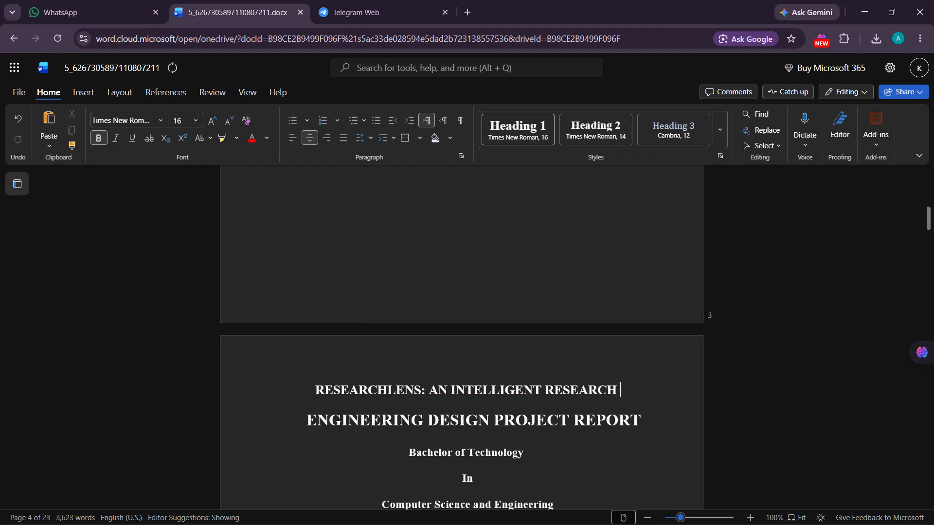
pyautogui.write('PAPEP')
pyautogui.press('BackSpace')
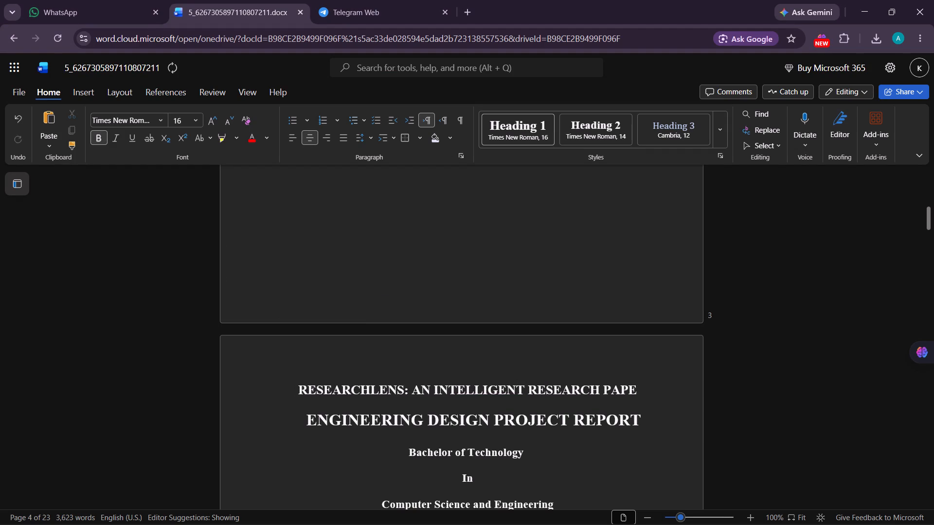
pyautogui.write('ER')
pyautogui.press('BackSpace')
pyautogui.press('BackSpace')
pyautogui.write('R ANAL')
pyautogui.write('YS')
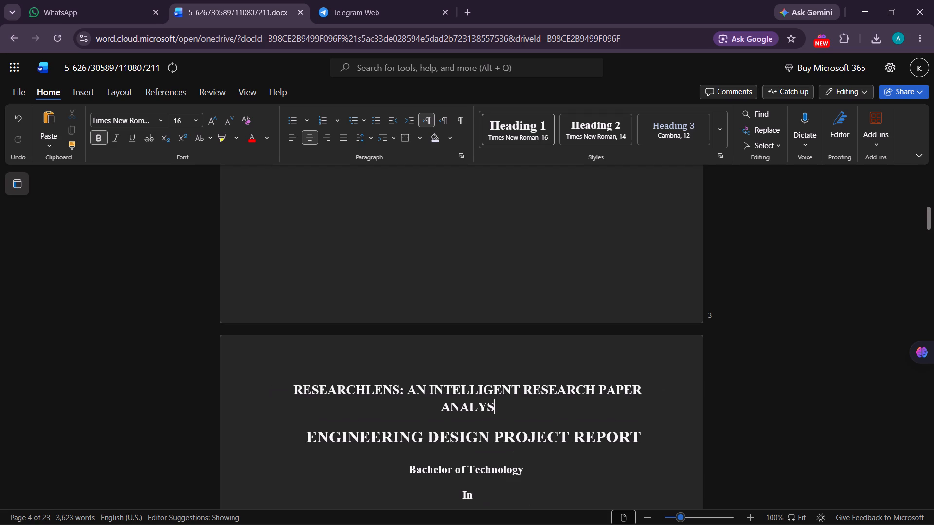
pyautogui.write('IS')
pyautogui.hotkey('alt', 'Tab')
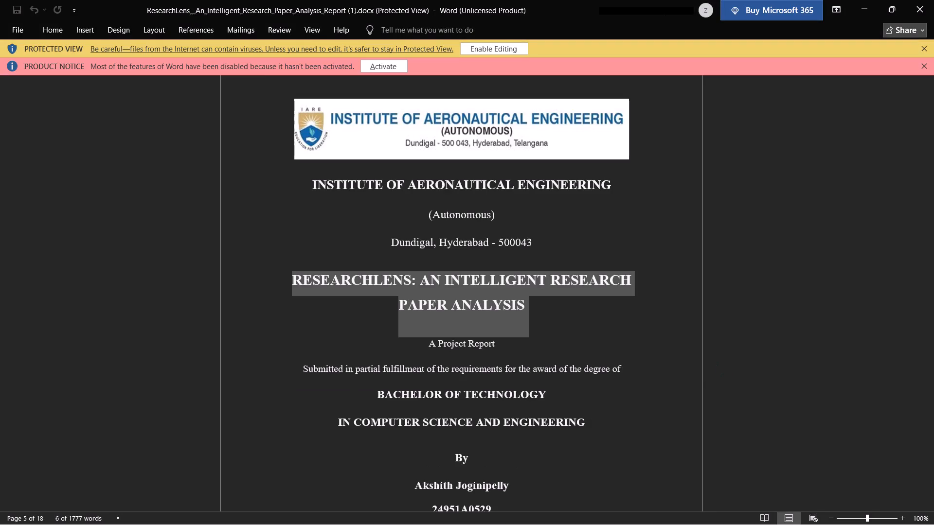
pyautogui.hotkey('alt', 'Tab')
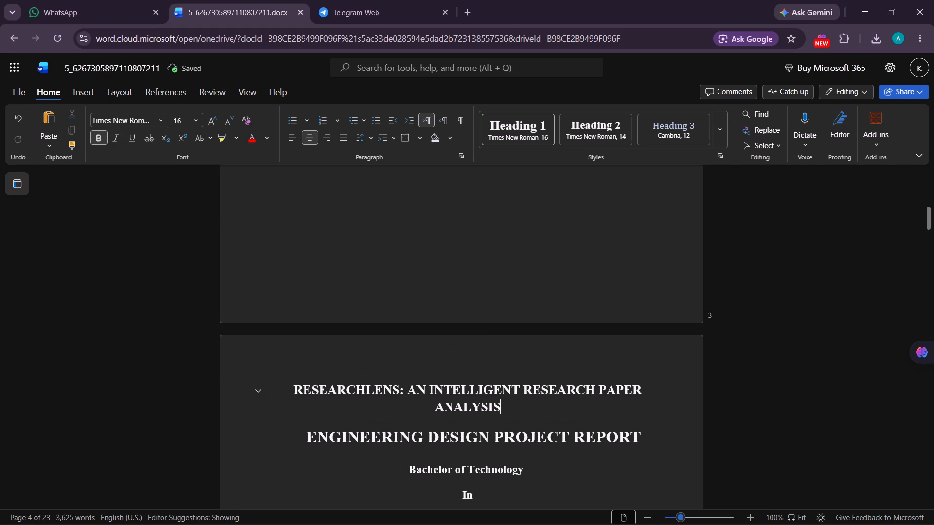
# Copy the completed title from page 4 and paste it on page 3 in place of "HANDWRITTEN DIGIT CLASSIFICATION SYSTEM".
pyautogui.moveTo(293, 390); pyautogui.dragTo(516, 410)
pyautogui.hotkey('ctrl', 'c')
pyautogui.scroll(5, 476, 308)
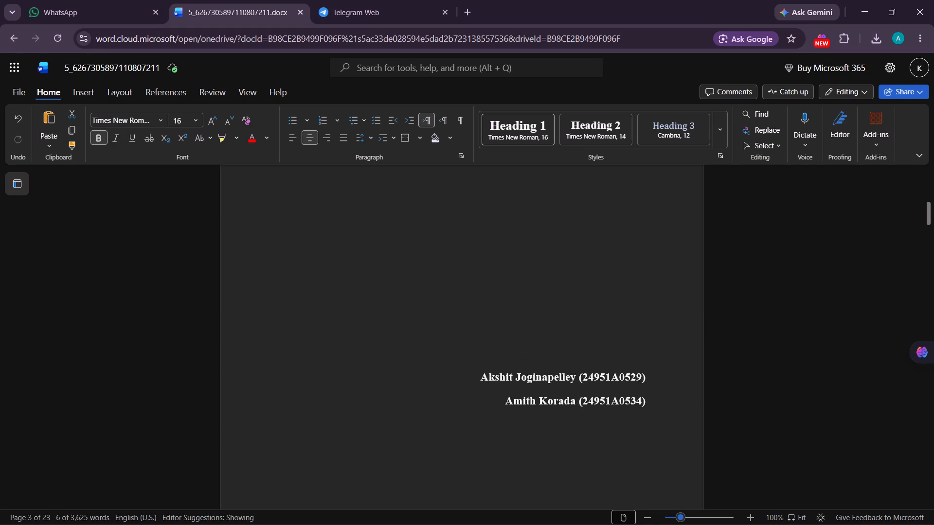
pyautogui.scroll(11, 476, 308)
pyautogui.scroll(-5, 475, 307)
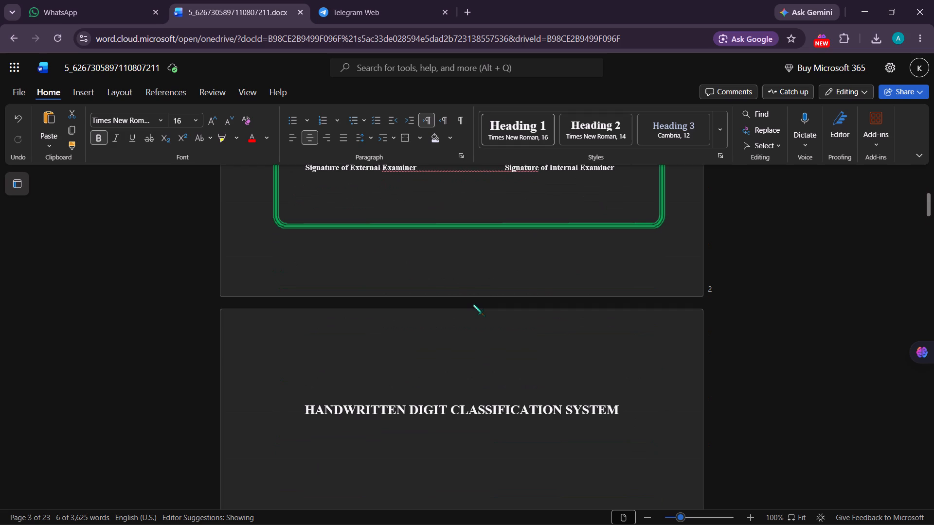
pyautogui.click(619, 406)
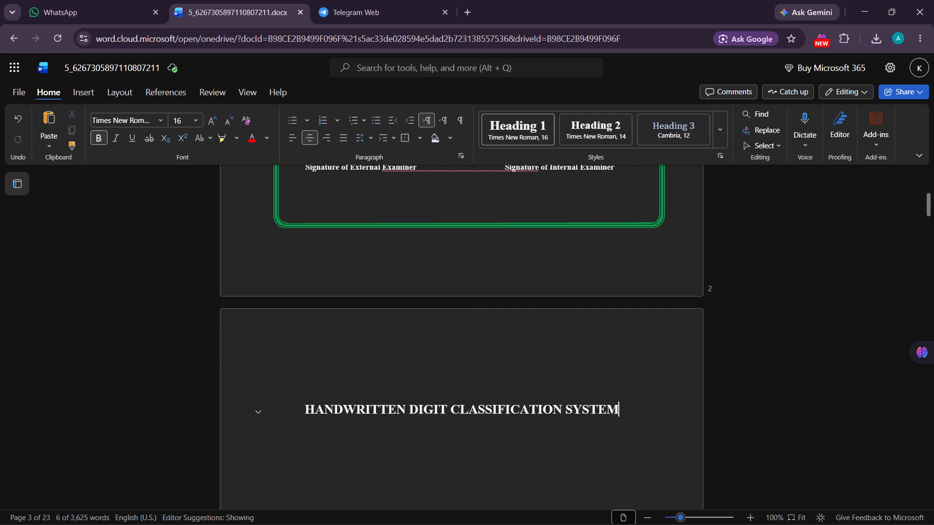
pyautogui.press('BackSpace')
pyautogui.press('BackSpace')
pyautogui.press('BackSpace')
pyautogui.press('BackSpace')
pyautogui.press('BackSpace')
pyautogui.press('BackSpace')
pyautogui.press('BackSpace')
pyautogui.press('BackSpace')
pyautogui.press('BackSpace')
pyautogui.press('BackSpace')
pyautogui.press('BackSpace')
pyautogui.press('BackSpace')
pyautogui.press('BackSpace')
pyautogui.press('BackSpace')
pyautogui.press('BackSpace')
pyautogui.press('BackSpace')
pyautogui.press('BackSpace')
pyautogui.press('BackSpace')
pyautogui.press('BackSpace')
pyautogui.press('BackSpace')
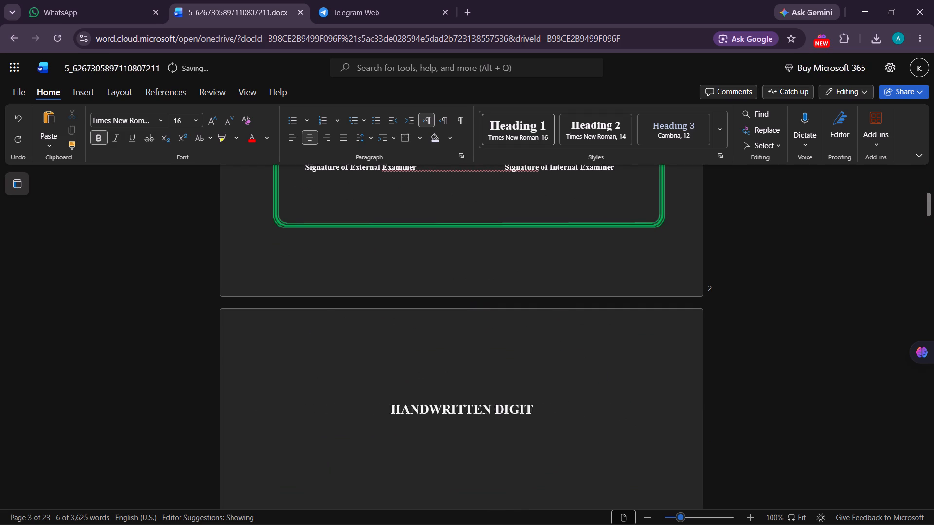
pyautogui.press('BackSpace')
pyautogui.press('BackSpace')
pyautogui.press('BackSpace')
pyautogui.press('BackSpace')
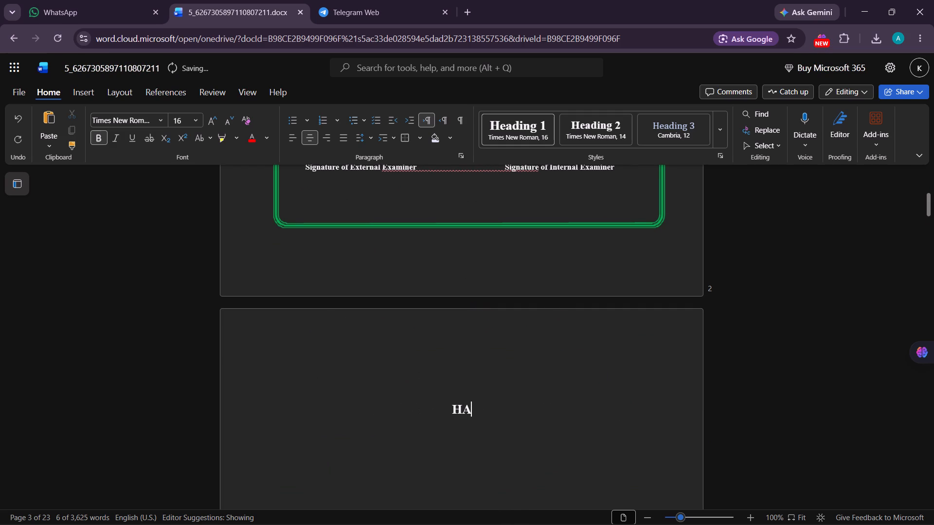
pyautogui.hotkey('ctrl', 'v')
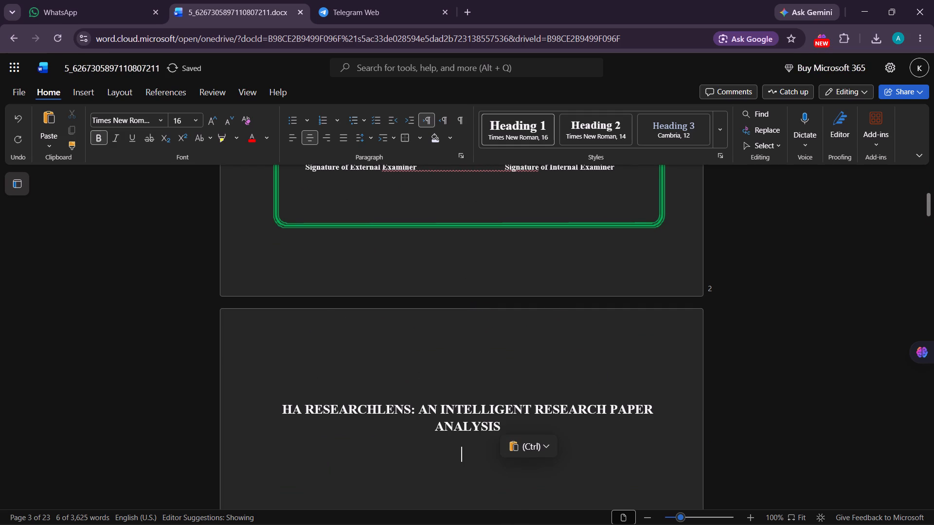
# Delete the leftover "HA" and the space before "RESEARCHLENS" in the page 3 title.
pyautogui.press('Up')
pyautogui.press('Left')
pyautogui.press('Left')
pyautogui.press('Left')
pyautogui.press('Left')
pyautogui.press('Left')
pyautogui.press('Left')
pyautogui.press('Left')
pyautogui.press('Left')
pyautogui.press('Left')
pyautogui.press('Left')
pyautogui.press('Left')
pyautogui.press('Left')
pyautogui.press('Left')
pyautogui.press('Left')
pyautogui.press('Left')
pyautogui.press('Left')
pyautogui.press('Left')
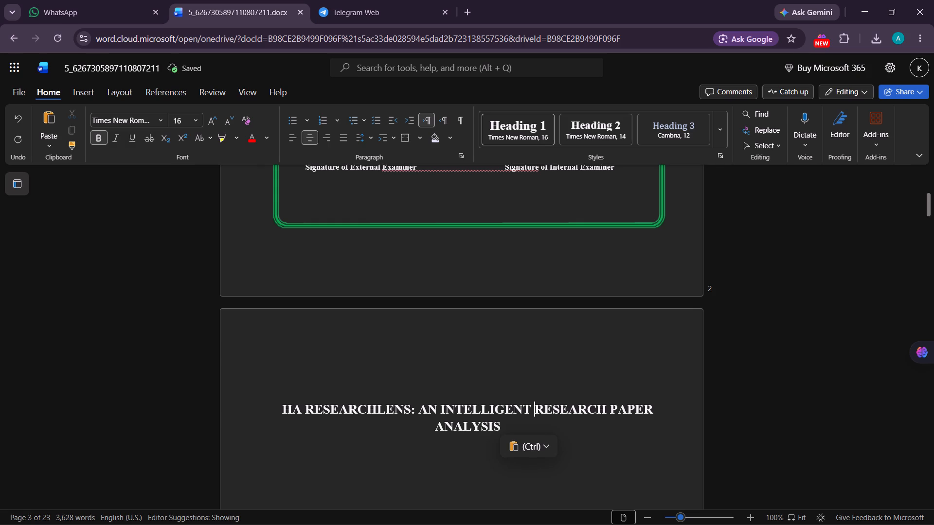
pyautogui.press('Left')
pyautogui.press('Left')
pyautogui.press('Left')
pyautogui.press('Left')
pyautogui.press('Left')
pyautogui.press('Left')
pyautogui.press('Left')
pyautogui.press('Left')
pyautogui.press('Left')
pyautogui.press('Left')
pyautogui.press('Left')
pyautogui.press('Left')
pyautogui.press('Left')
pyautogui.press('Left')
pyautogui.press('Left')
pyautogui.press('Left')
pyautogui.press('Left')
pyautogui.press('Left')
pyautogui.press('Left')
pyautogui.press('Left')
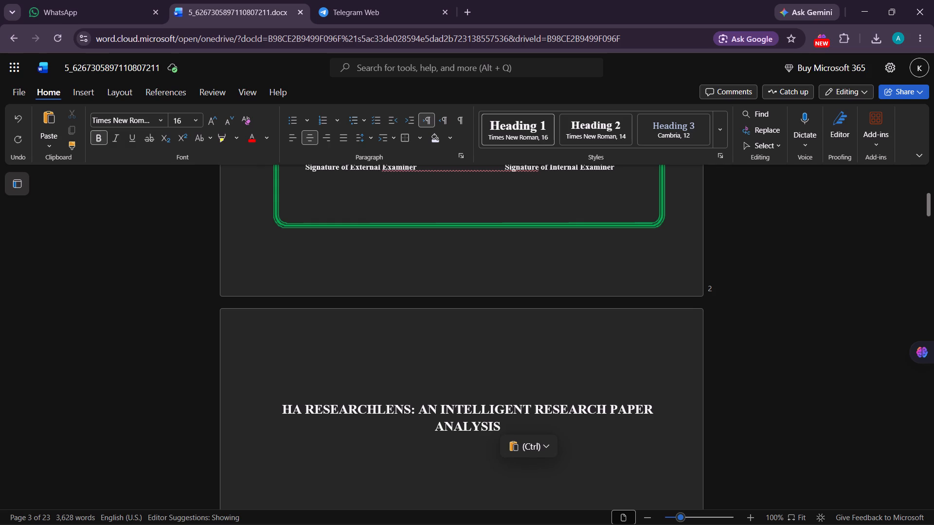
pyautogui.press('Left')
pyautogui.press('Left')
pyautogui.press('Left')
pyautogui.press('Right')
pyautogui.press('BackSpace')
pyautogui.press('BackSpace')
pyautogui.press('BackSpace')
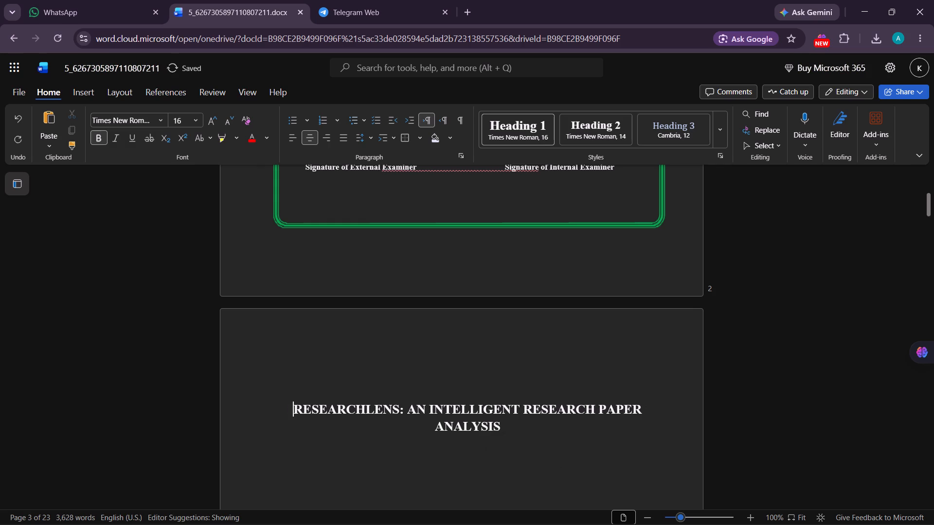
# Review the report from the cover through to the Approval Sheet for remaining old project title and student details.
pyautogui.scroll(9, 540, 333)
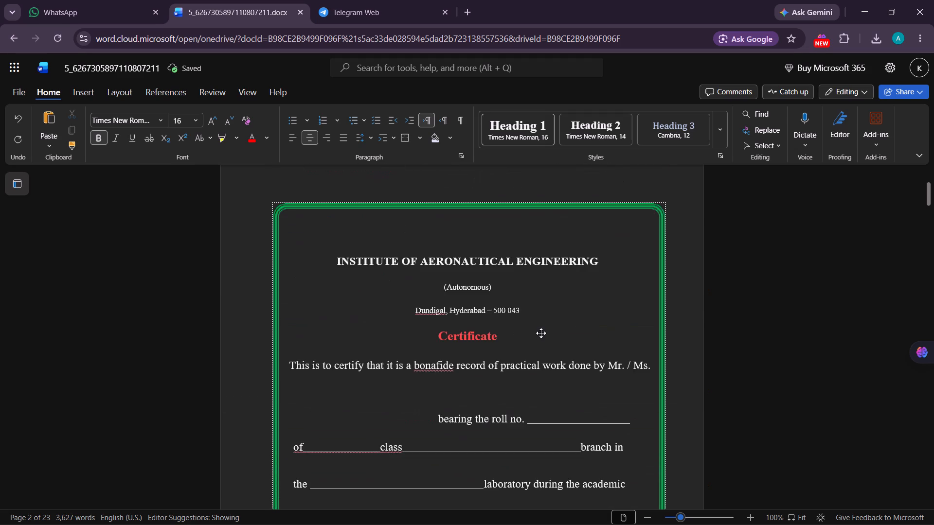
pyautogui.scroll(17, 541, 333)
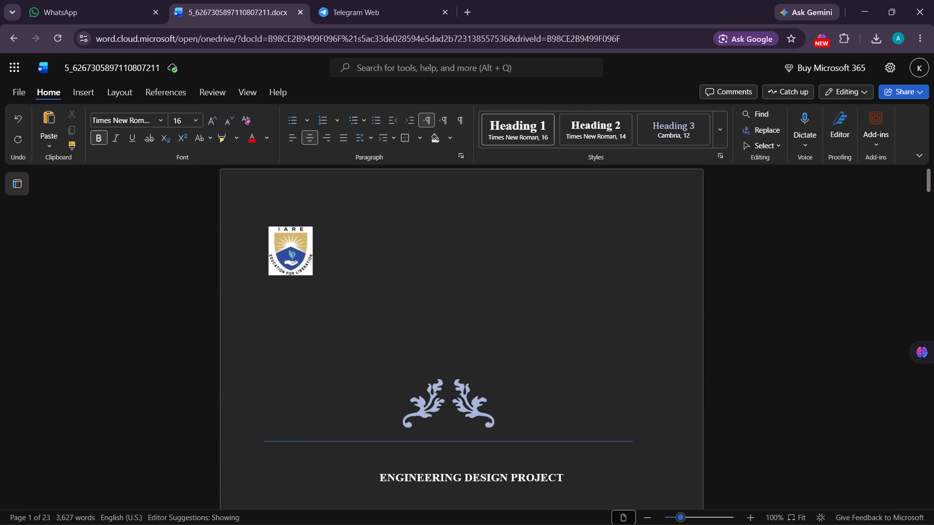
pyautogui.scroll(-20, 538, 327)
pyautogui.scroll(-10, 538, 327)
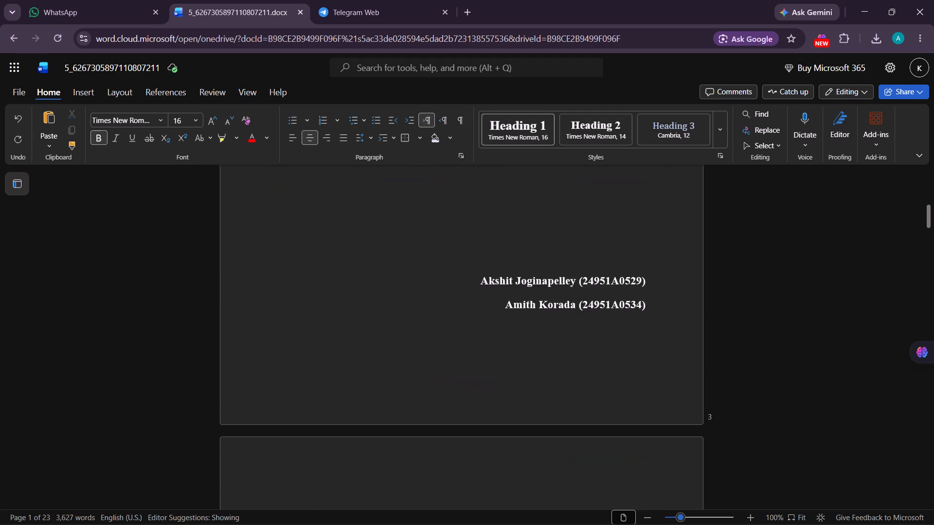
pyautogui.scroll(-4, 535, 324)
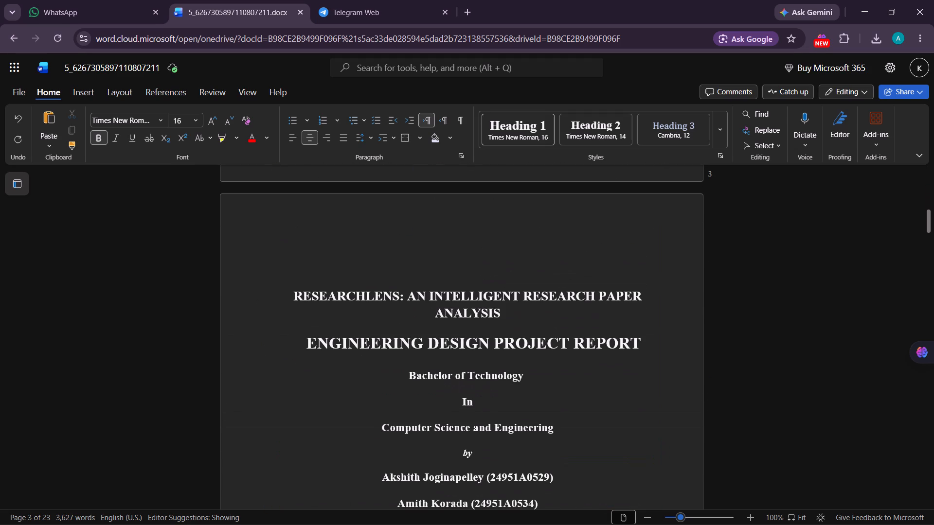
pyautogui.scroll(-11, 533, 326)
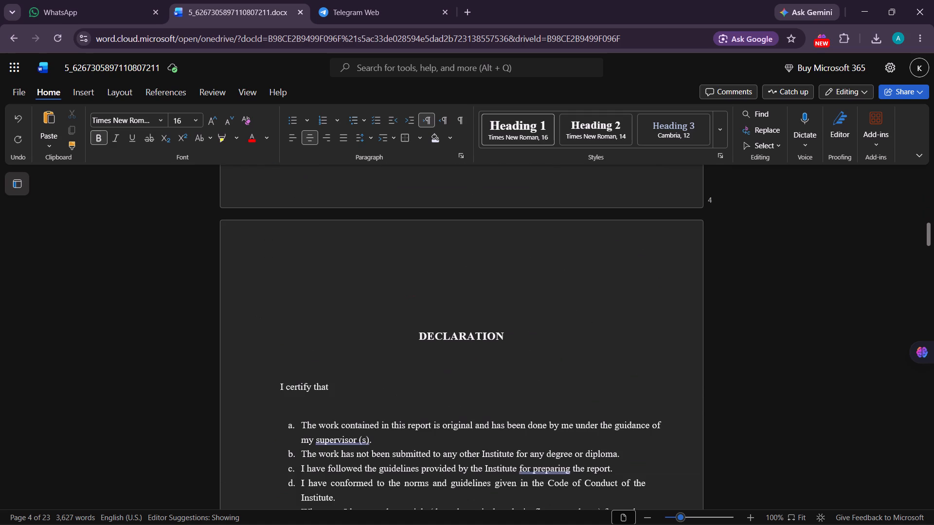
pyautogui.scroll(-4, 533, 328)
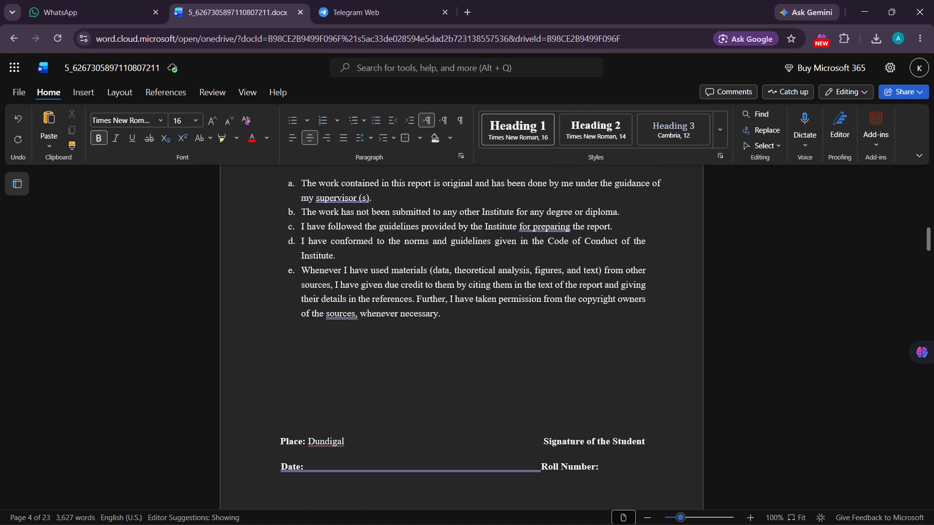
pyautogui.scroll(-10, 533, 328)
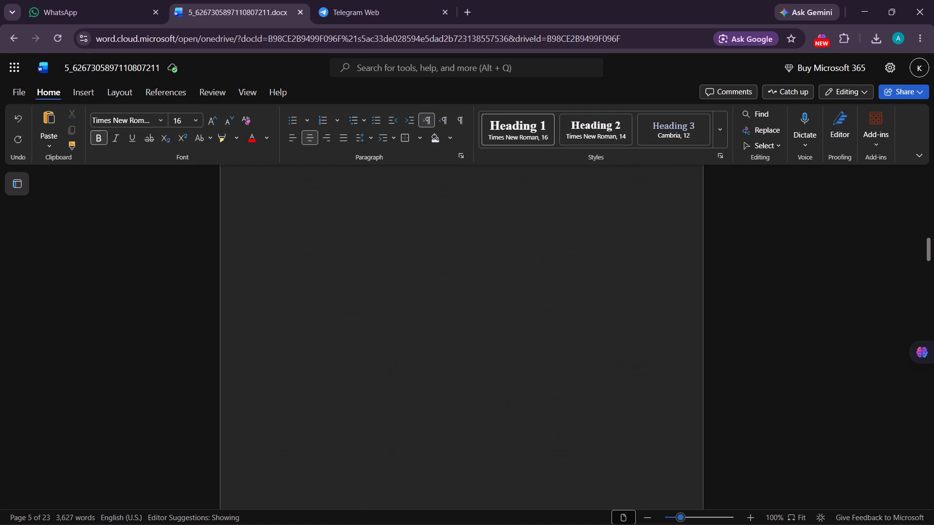
pyautogui.scroll(-8, 533, 328)
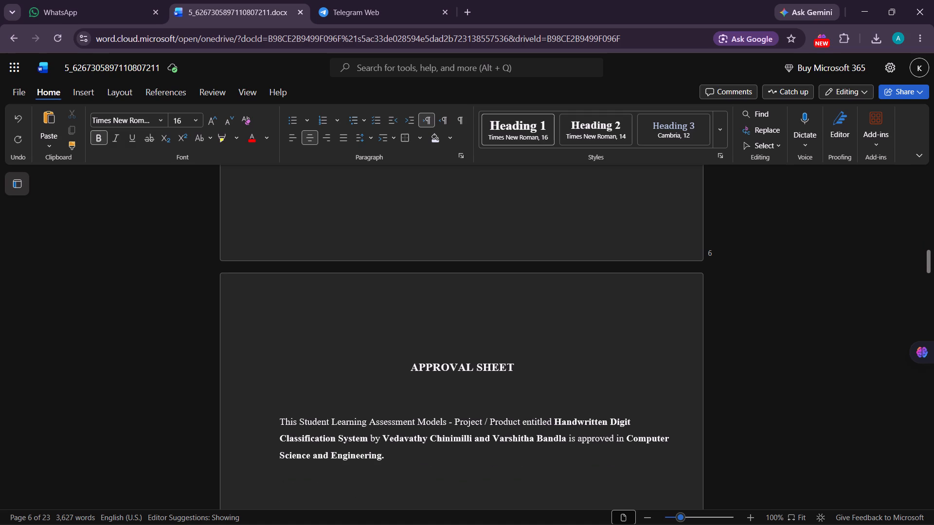
# In the Approval Sheet statement, replace "Classification System" with the copied ResearchLens title and rejoin the split paragraph before "by".
pyautogui.click(629, 422)
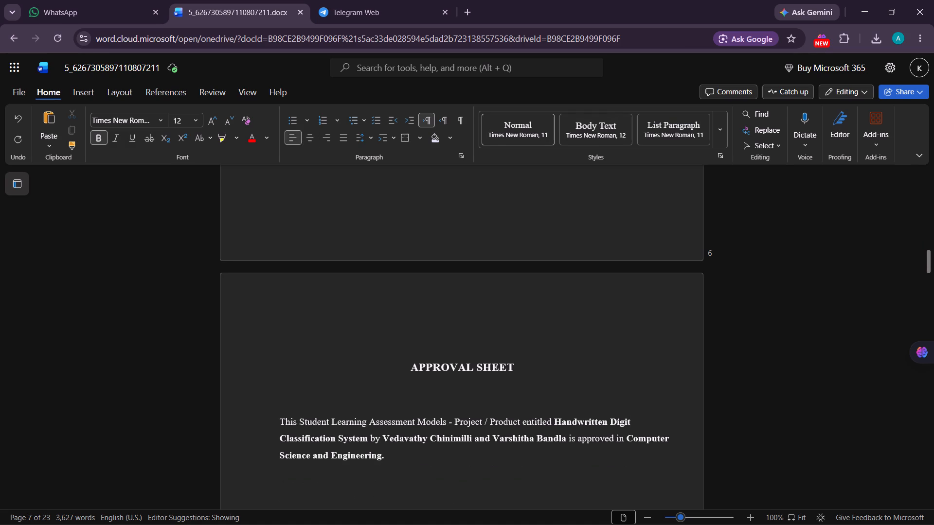
pyautogui.click(369, 436)
pyautogui.press('BackSpace')
pyautogui.press('BackSpace')
pyautogui.press('BackSpace')
pyautogui.press('BackSpace')
pyautogui.press('BackSpace')
pyautogui.press('BackSpace')
pyautogui.press('BackSpace')
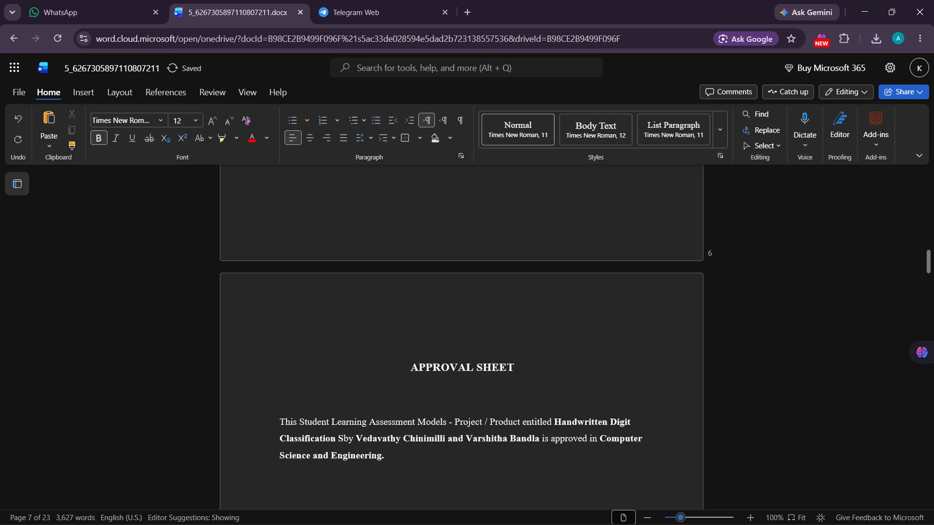
pyautogui.press('BackSpace')
pyautogui.press('BackSpace')
pyautogui.press('BackSpace')
pyautogui.press('BackSpace')
pyautogui.press('BackSpace')
pyautogui.press('BackSpace')
pyautogui.press('BackSpace')
pyautogui.press('BackSpace')
pyautogui.press('BackSpace')
pyautogui.press('BackSpace')
pyautogui.press('BackSpace')
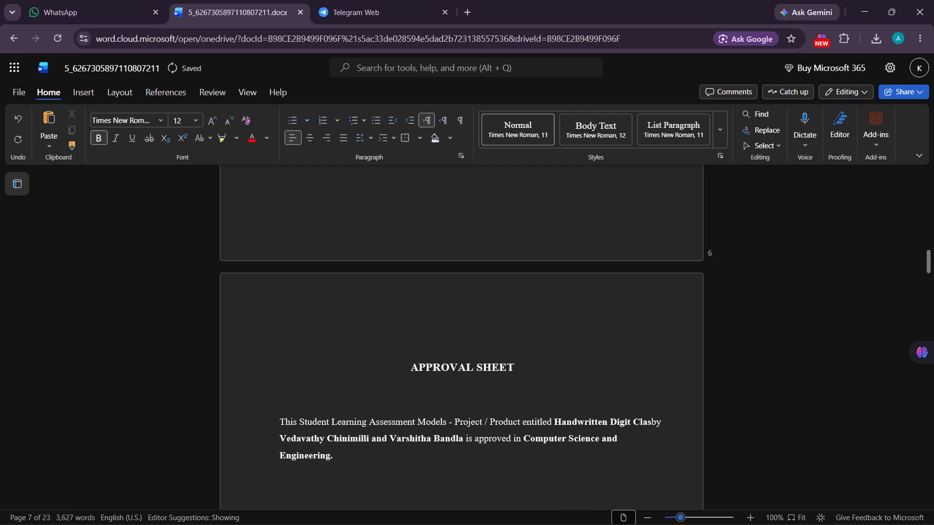
pyautogui.press('BackSpace')
pyautogui.press('BackSpace')
pyautogui.press('BackSpace')
pyautogui.press('BackSpace')
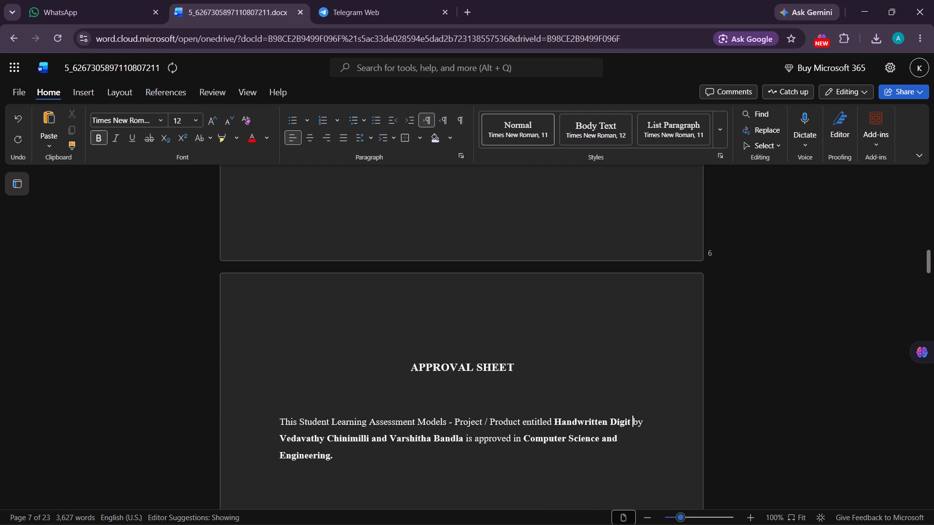
pyautogui.press('BackSpace')
pyautogui.hotkey('ctrl', 'v')
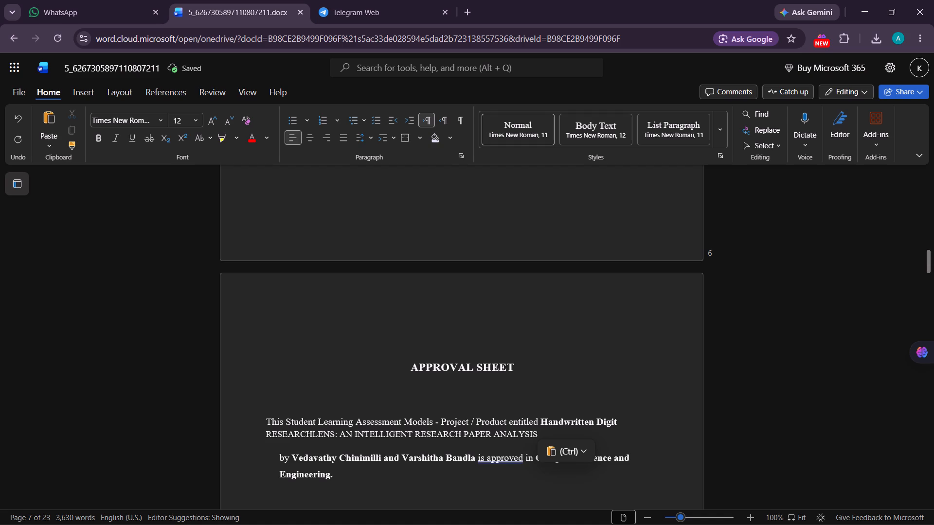
pyautogui.press('BackSpace')
pyautogui.press('BackSpace')
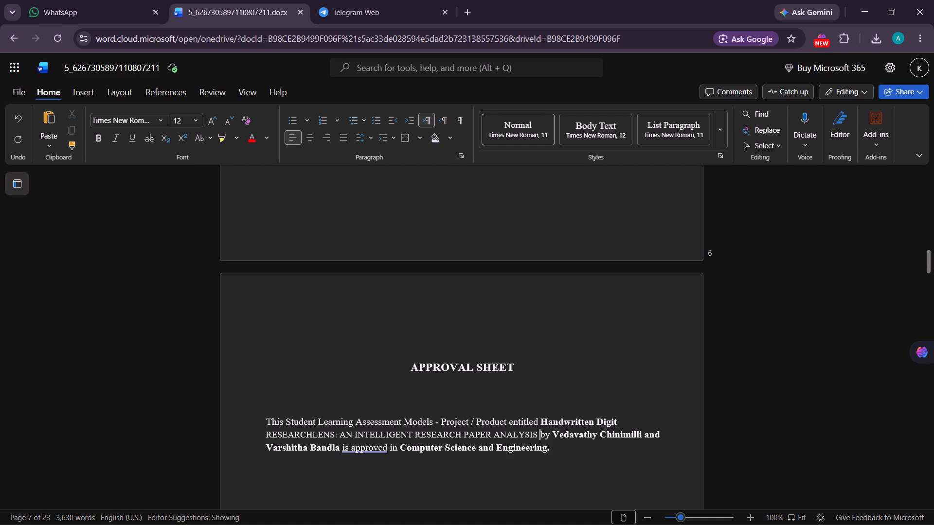
# Delete the leftover "Handwritten Digit" and the extra space before "RESEARCHLENS" in the Approval Sheet statement.
pyautogui.press('Up')
pyautogui.press('Right')
pyautogui.press('Right')
pyautogui.press('Right')
pyautogui.press('Right')
pyautogui.press('Right')
pyautogui.press('Right')
pyautogui.press('Right')
pyautogui.press('Right')
pyautogui.press('Right')
pyautogui.press('Right')
pyautogui.press('Right')
pyautogui.press('Right')
pyautogui.press('Right')
pyautogui.press('Right')
pyautogui.press('Right')
pyautogui.press('Right')
pyautogui.press('Right')
pyautogui.press('Right')
pyautogui.hotkey('ctrl', 'BackSpace')
pyautogui.hotkey('ctrl', 'BackSpace')
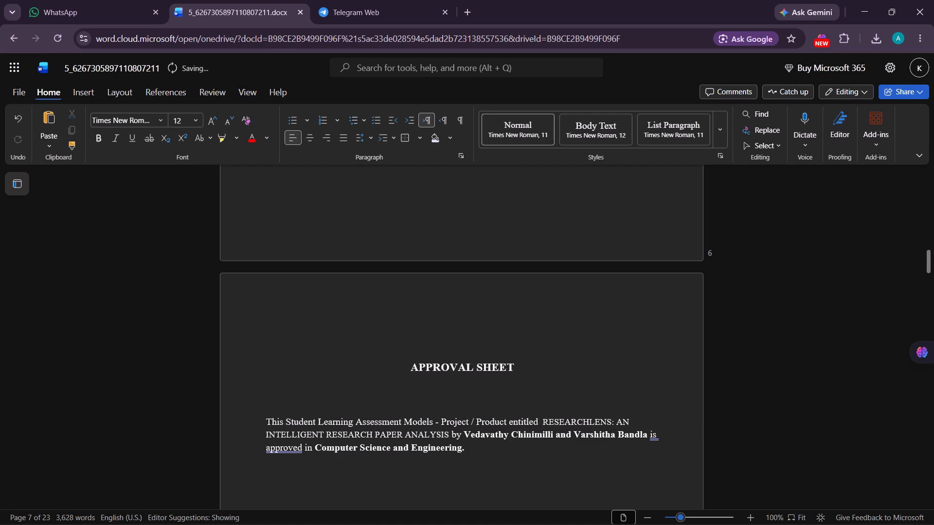
pyautogui.press('BackSpace')
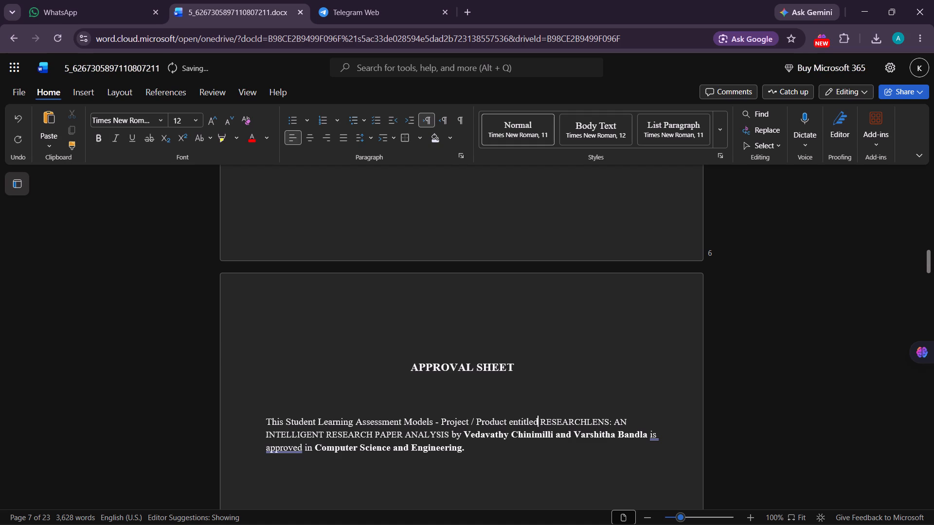
# Make the title "RESEARCHLENS: AN INTELLIGENT RESEARCH PAPER ANALYSIS" bold in the Approval Sheet statement.
pyautogui.moveTo(541, 423); pyautogui.dragTo(449, 437)
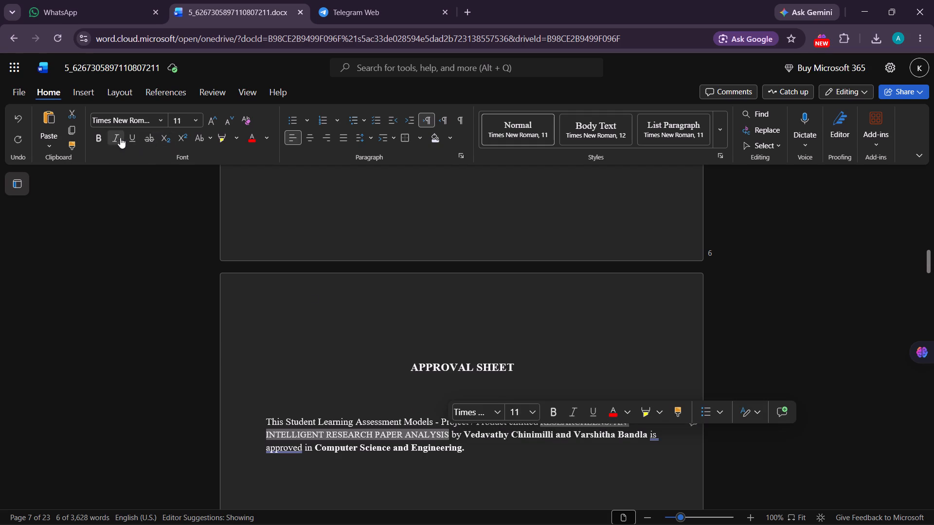
pyautogui.click(99, 142)
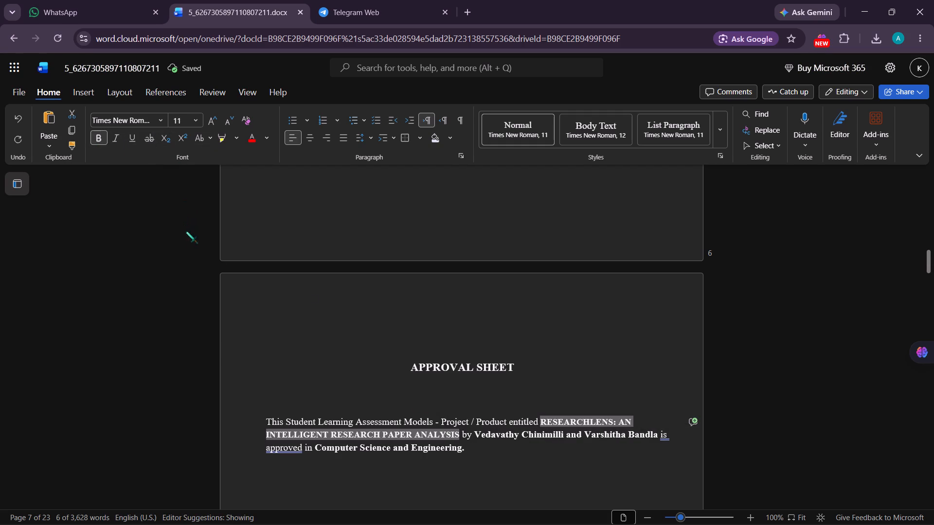
pyautogui.click(330, 319)
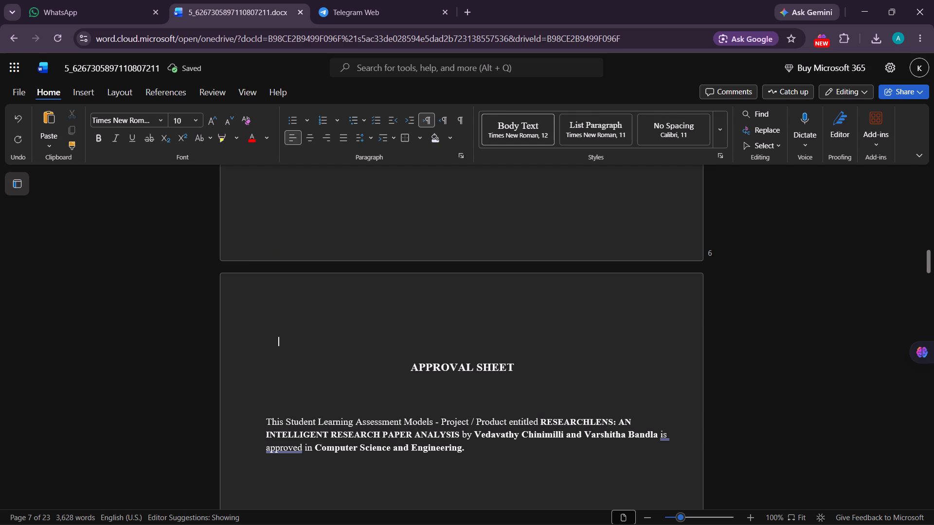
# Replace the first old student's name in the Approval Sheet statement with the new team's first member's name.
pyautogui.click(562, 435)
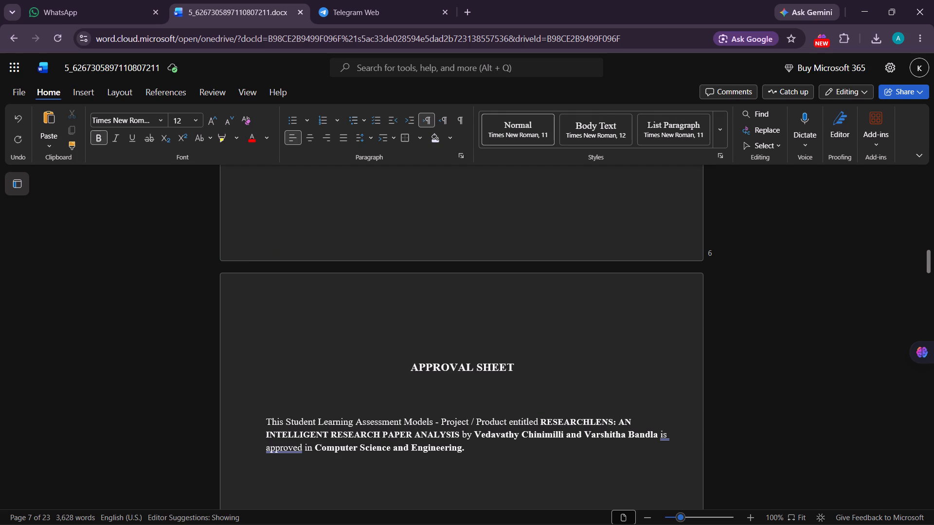
pyautogui.click(564, 435)
pyautogui.hotkey('ctrl', 'BackSpace')
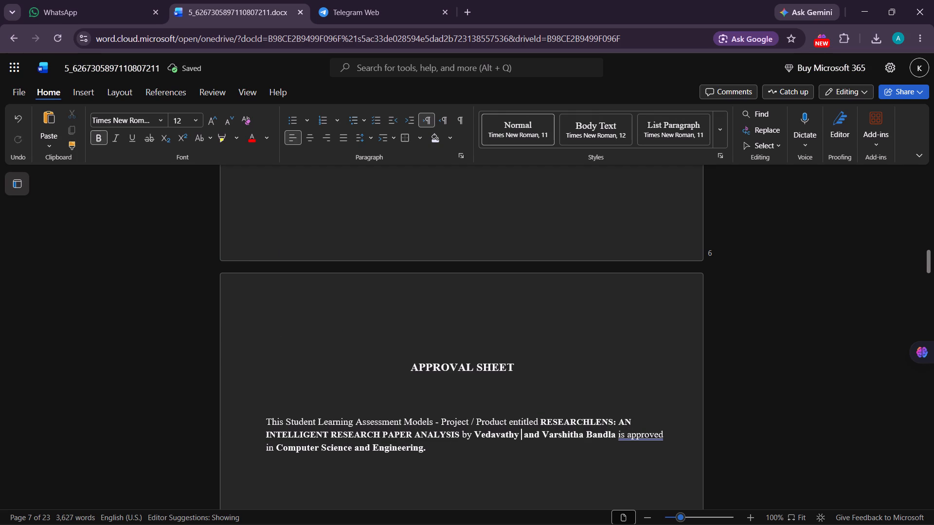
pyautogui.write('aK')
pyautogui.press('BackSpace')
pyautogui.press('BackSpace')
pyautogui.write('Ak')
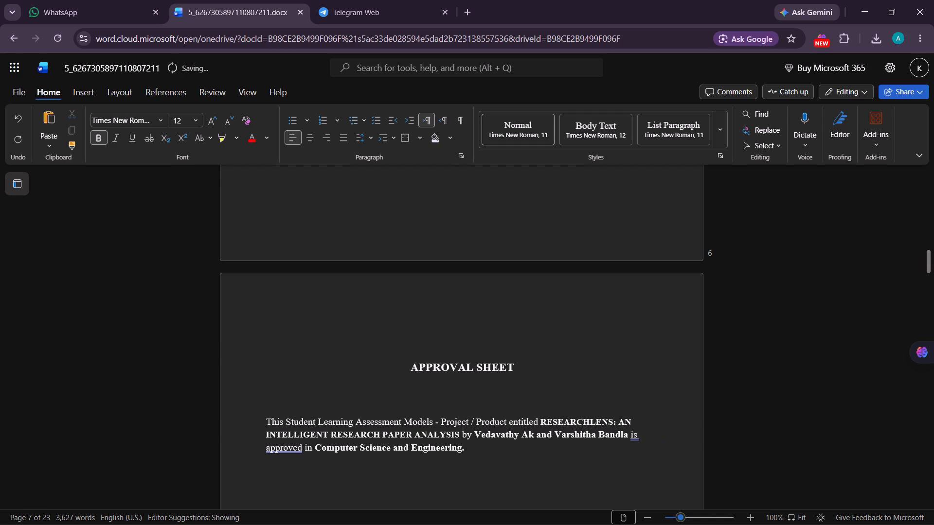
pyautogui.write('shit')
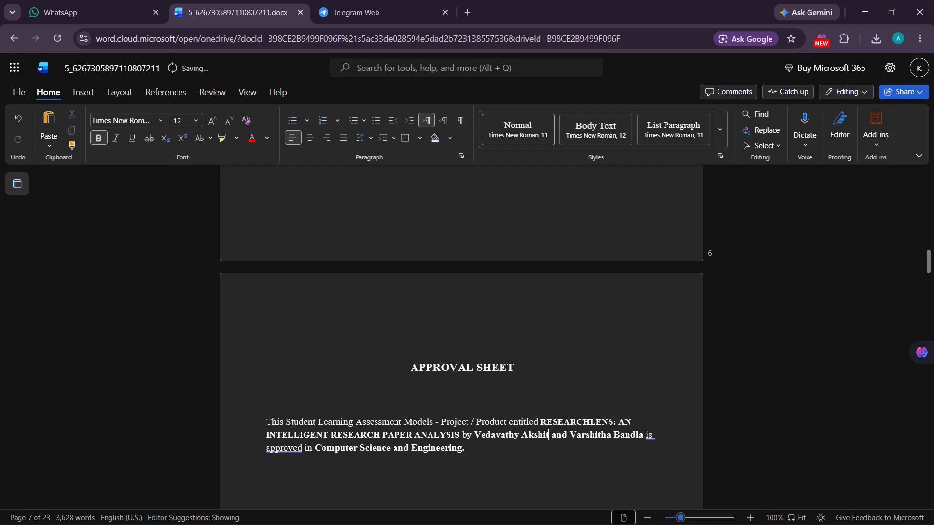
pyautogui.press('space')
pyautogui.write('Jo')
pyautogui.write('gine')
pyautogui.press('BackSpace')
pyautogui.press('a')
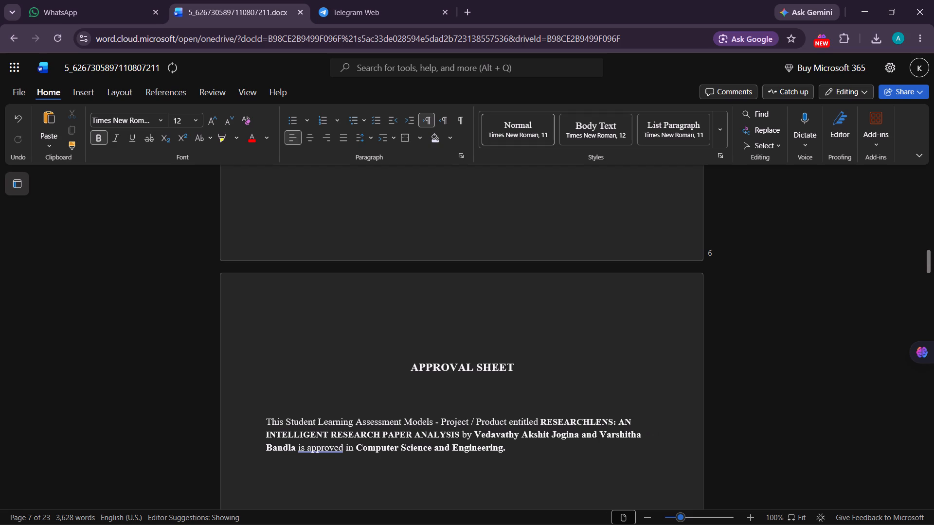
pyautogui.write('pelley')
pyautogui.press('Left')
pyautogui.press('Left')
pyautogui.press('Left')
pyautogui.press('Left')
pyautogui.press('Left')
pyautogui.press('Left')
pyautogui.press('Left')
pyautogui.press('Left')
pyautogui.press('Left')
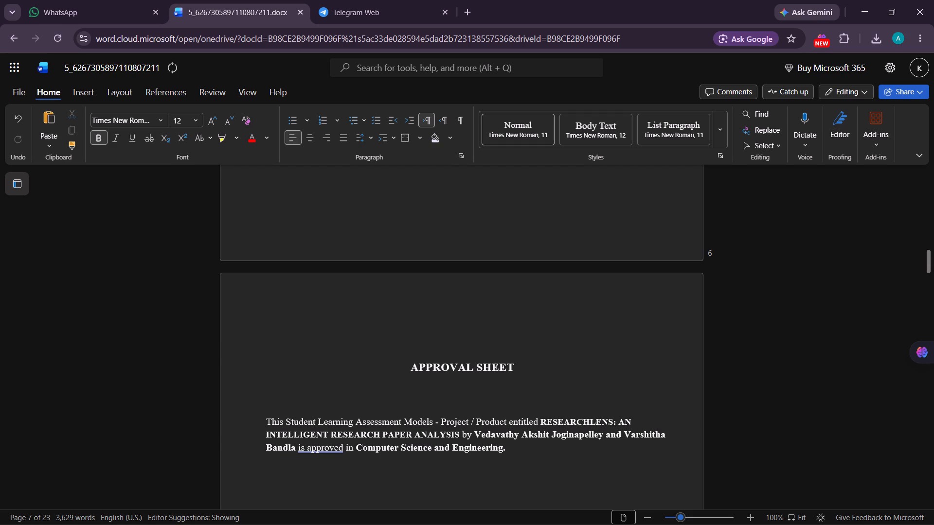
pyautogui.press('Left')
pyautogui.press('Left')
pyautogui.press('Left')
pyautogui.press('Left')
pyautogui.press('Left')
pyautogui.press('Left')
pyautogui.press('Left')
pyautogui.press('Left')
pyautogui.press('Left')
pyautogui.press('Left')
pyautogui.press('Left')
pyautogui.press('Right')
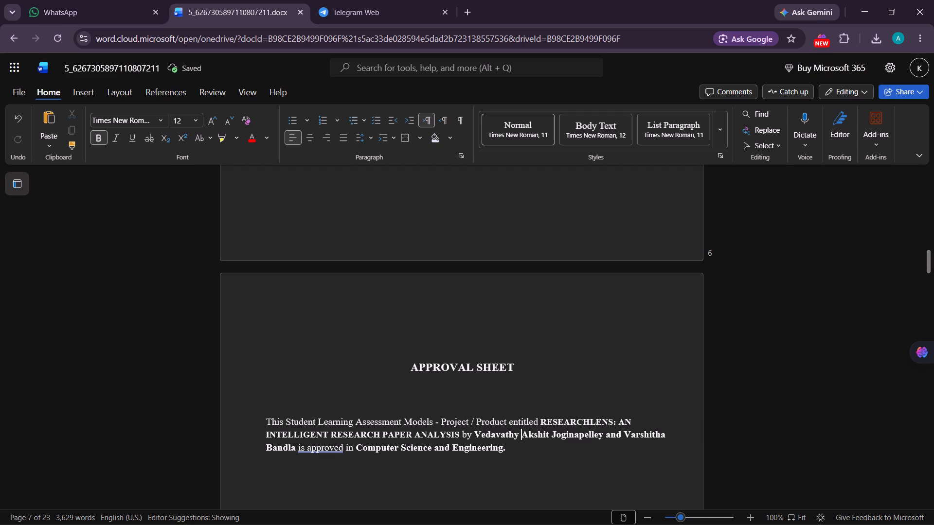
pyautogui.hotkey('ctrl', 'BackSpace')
# Replace the second old student's name in the Approval Sheet statement with the new team's second member's name.
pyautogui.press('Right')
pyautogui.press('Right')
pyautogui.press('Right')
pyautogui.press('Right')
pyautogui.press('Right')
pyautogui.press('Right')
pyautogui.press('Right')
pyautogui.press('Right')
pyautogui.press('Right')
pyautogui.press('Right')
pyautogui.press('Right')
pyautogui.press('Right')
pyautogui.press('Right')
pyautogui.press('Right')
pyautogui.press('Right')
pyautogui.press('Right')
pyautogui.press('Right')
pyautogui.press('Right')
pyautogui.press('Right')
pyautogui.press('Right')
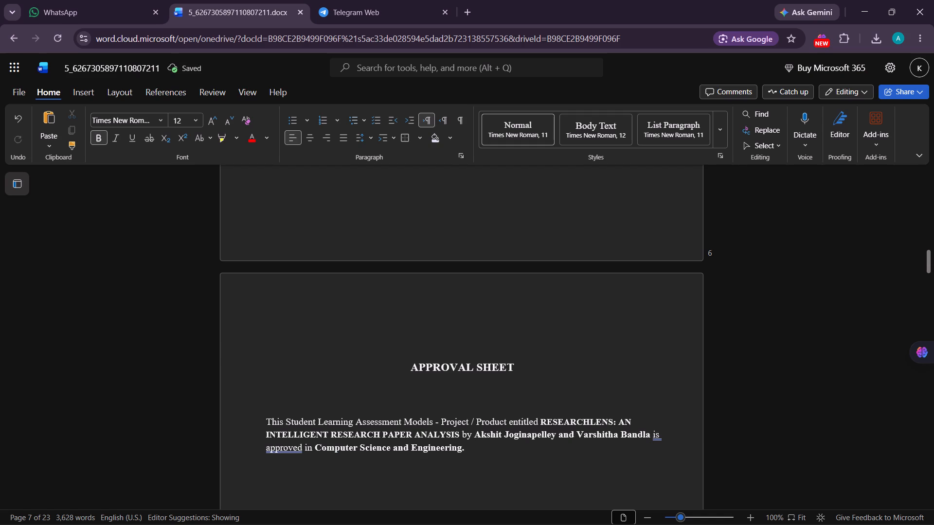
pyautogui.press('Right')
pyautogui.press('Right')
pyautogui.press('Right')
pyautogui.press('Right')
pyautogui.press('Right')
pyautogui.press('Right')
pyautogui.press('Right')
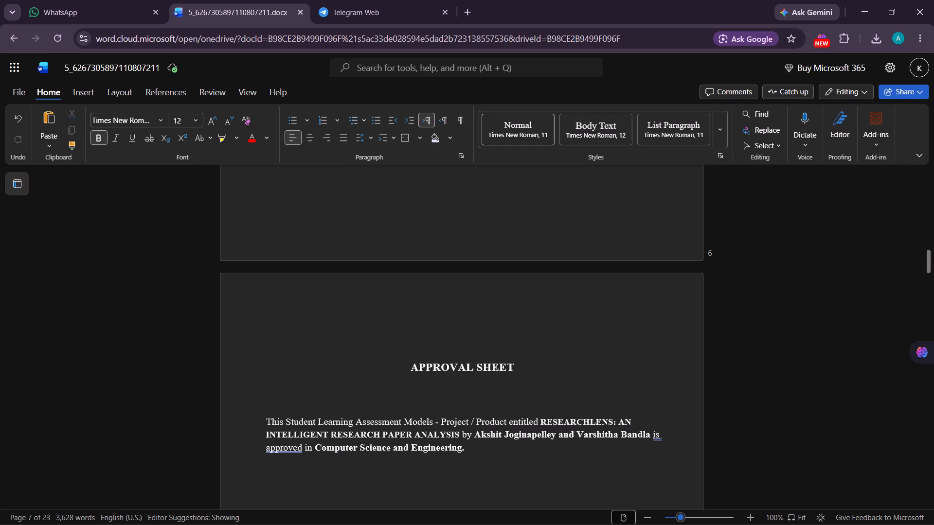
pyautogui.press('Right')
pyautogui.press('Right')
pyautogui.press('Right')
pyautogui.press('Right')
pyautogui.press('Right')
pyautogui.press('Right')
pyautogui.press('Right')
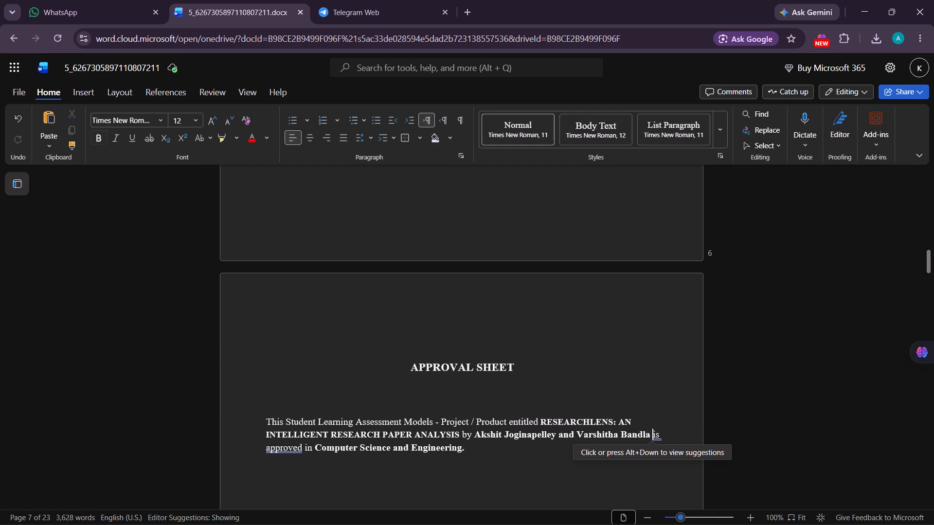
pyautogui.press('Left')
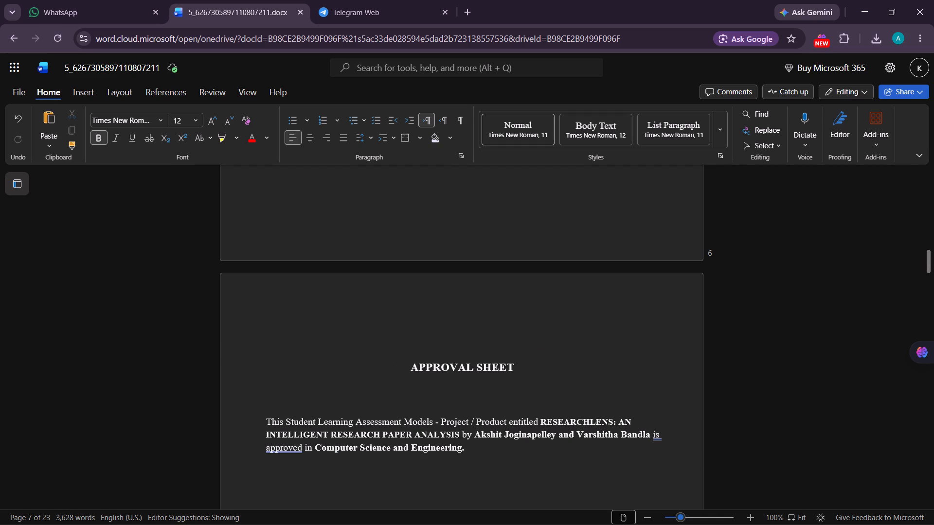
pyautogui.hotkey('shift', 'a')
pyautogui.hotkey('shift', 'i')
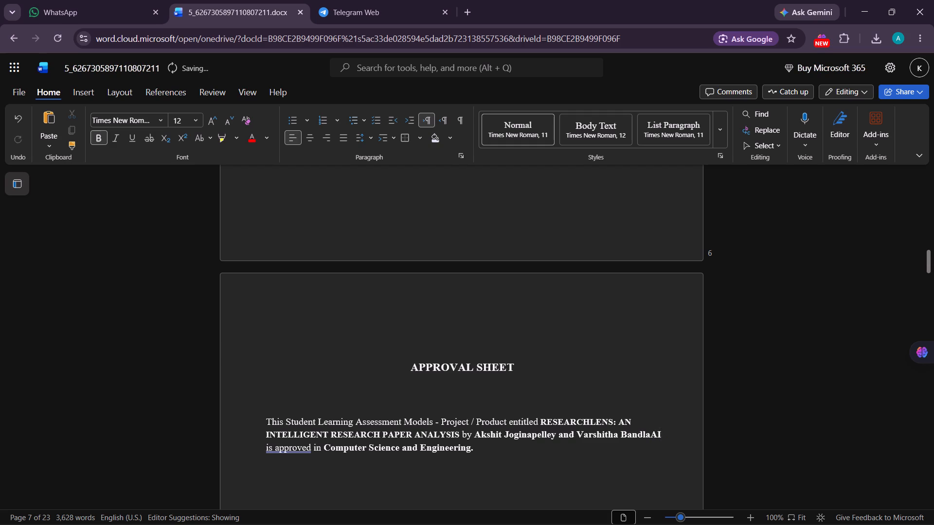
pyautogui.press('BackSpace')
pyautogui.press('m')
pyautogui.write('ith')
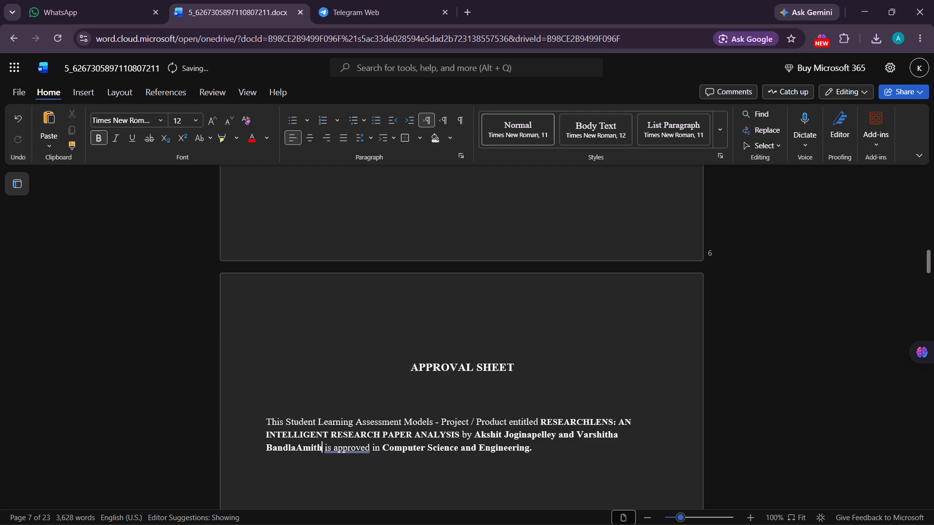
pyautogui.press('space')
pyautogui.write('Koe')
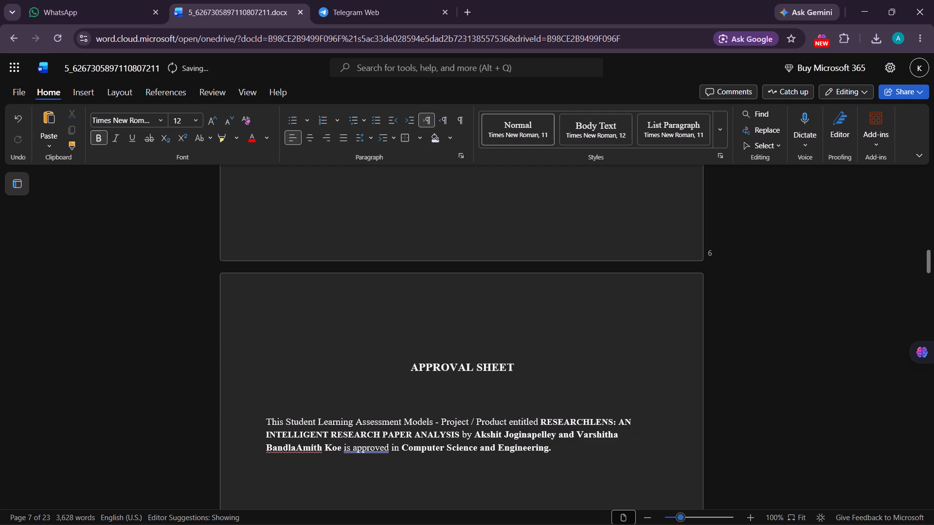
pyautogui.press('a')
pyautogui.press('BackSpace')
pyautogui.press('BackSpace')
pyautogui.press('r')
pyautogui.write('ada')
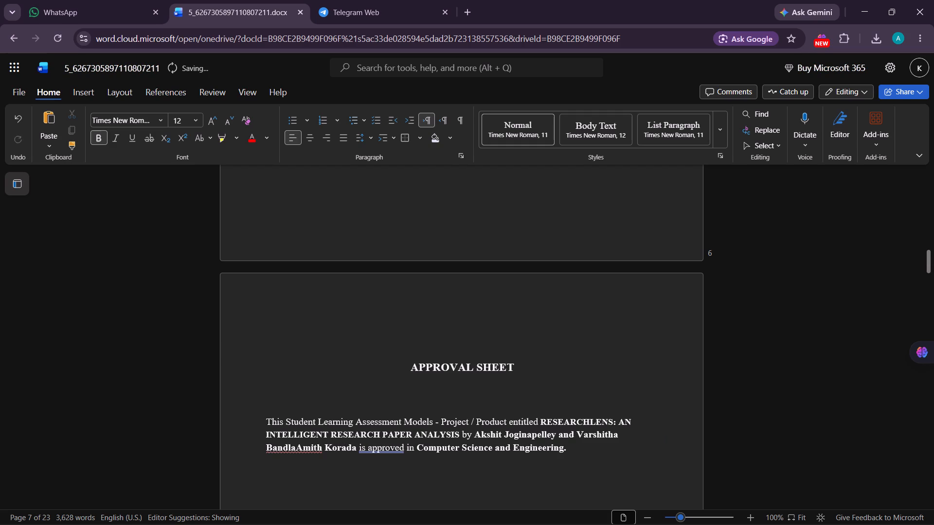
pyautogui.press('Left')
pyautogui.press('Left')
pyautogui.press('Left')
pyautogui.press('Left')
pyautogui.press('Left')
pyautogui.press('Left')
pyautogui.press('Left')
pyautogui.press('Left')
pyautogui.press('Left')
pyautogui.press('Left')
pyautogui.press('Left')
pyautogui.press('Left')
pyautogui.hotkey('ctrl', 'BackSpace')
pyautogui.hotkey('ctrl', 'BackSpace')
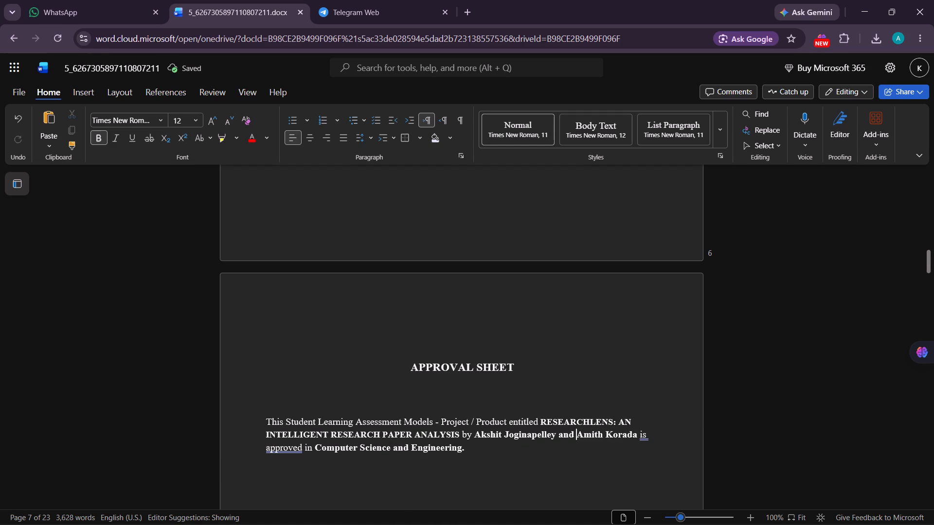
pyautogui.scroll(-2, 602, 371)
pyautogui.scroll(-5, 920, 290)
pyautogui.scroll(-1, 774, 296)
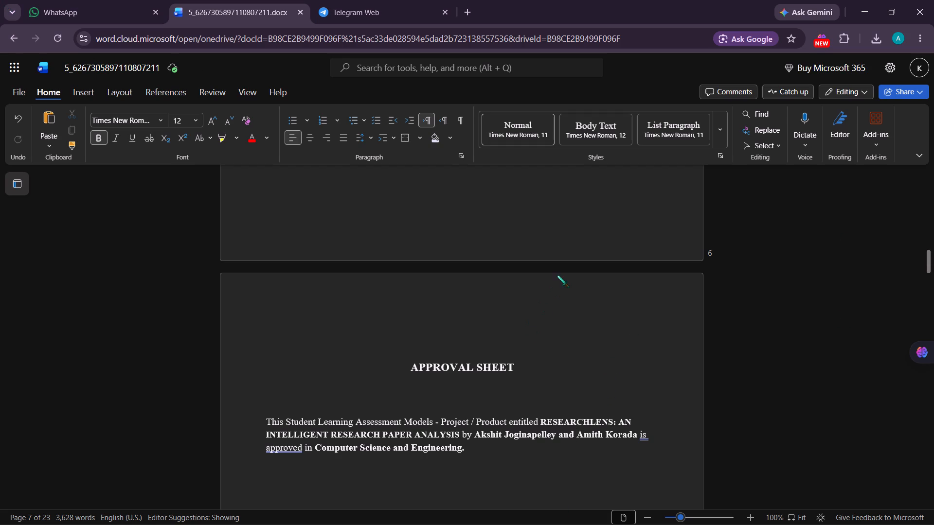
pyautogui.moveTo(930, 262); pyautogui.dragTo(926, 279)
pyautogui.click(598, 355)
pyautogui.scroll(-3, 605, 335)
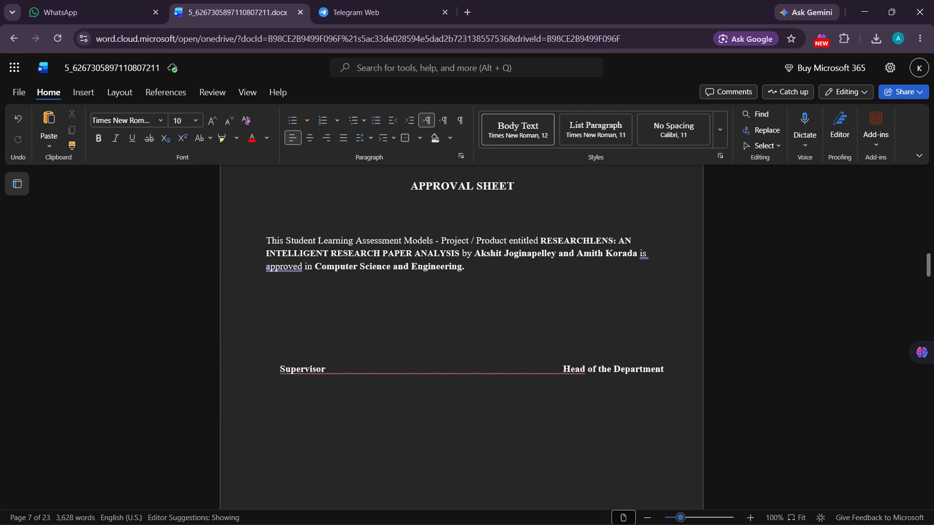
pyautogui.scroll(-11, 605, 335)
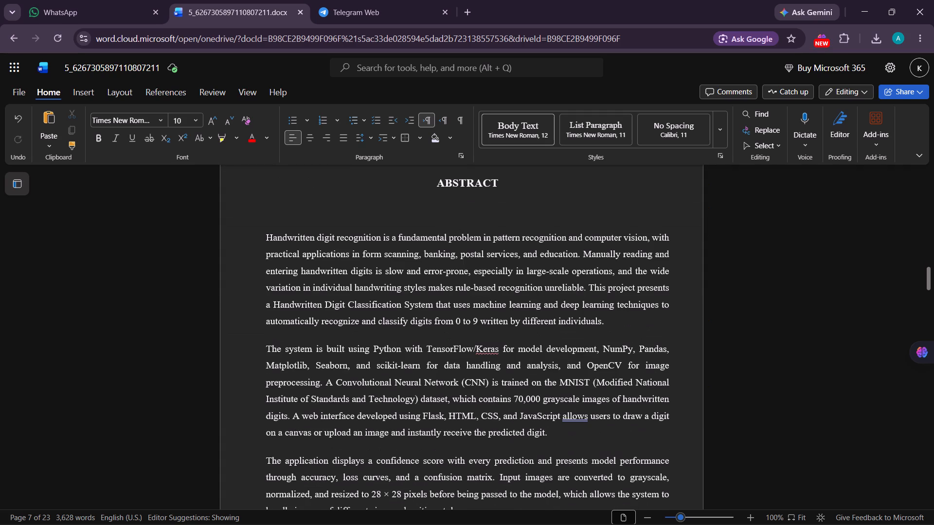
pyautogui.scroll(-3, 603, 334)
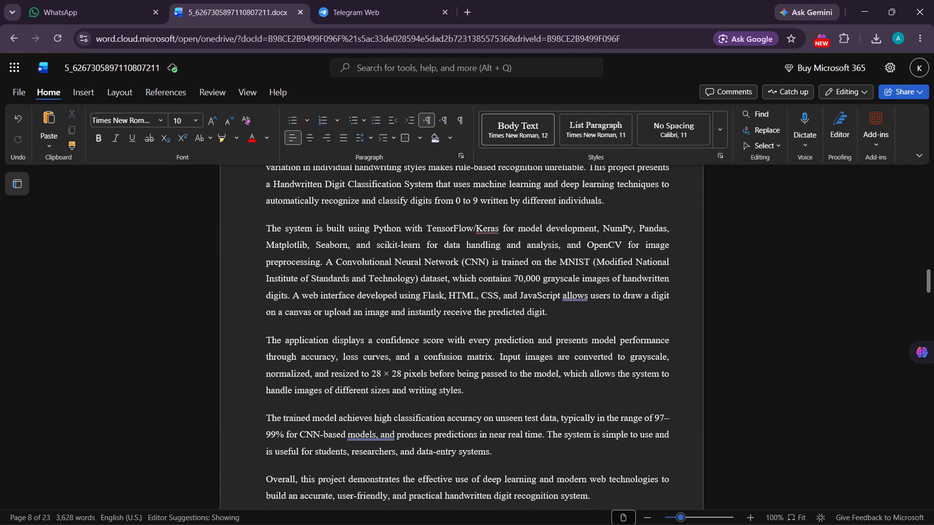
pyautogui.scroll(-8, 603, 334)
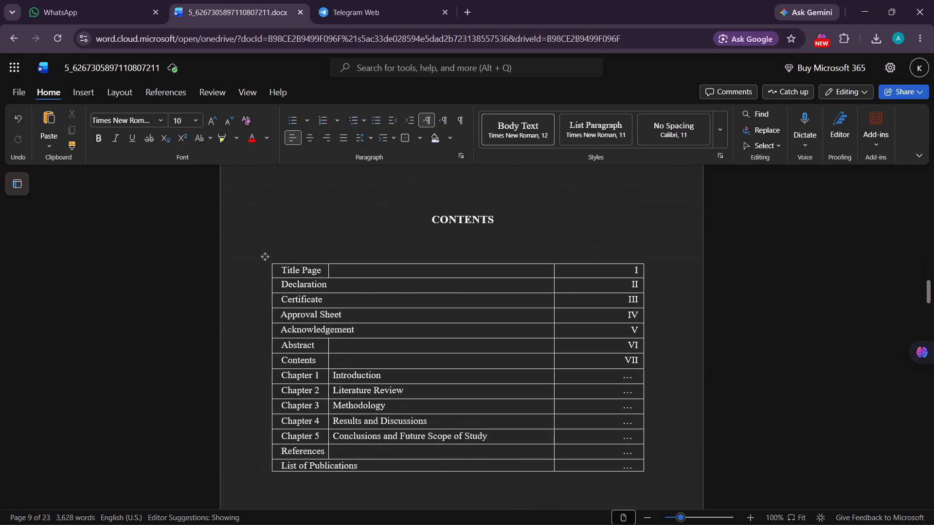
pyautogui.scroll(20, 421, 345)
pyautogui.scroll(3, 421, 345)
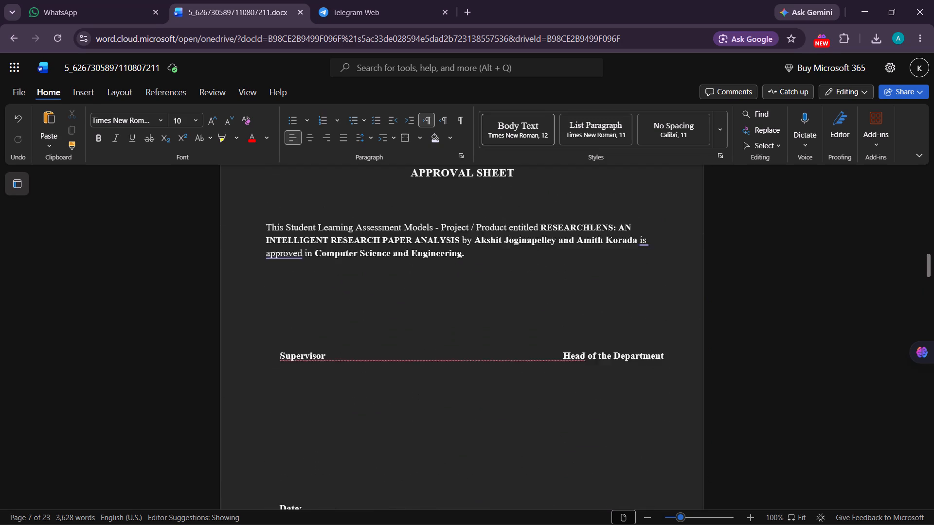
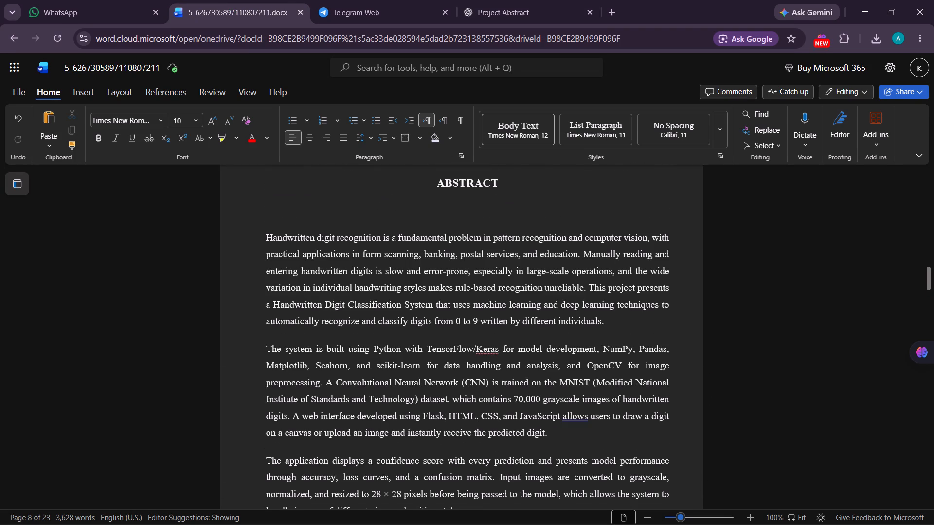
pyautogui.scroll(-6, 398, 322)
pyautogui.scroll(-3, 539, 286)
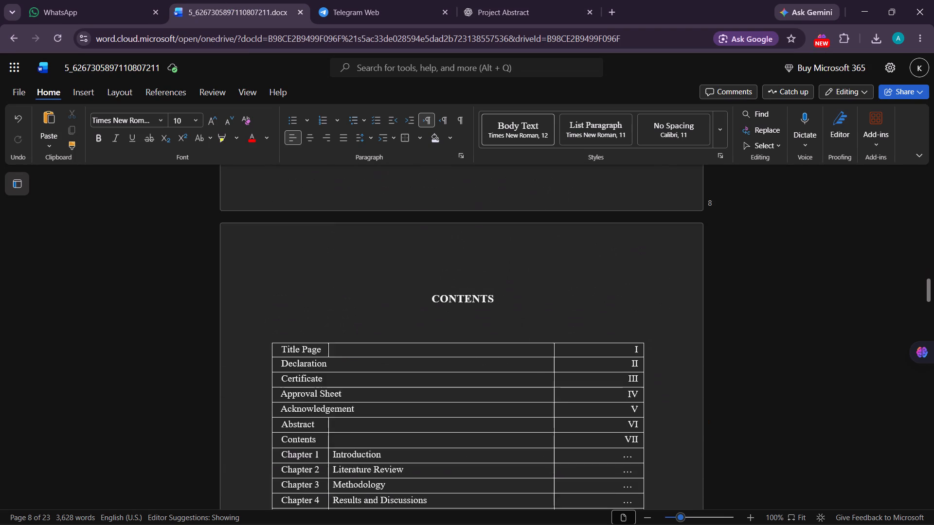
pyautogui.scroll(-2, 539, 286)
pyautogui.scroll(8, 539, 286)
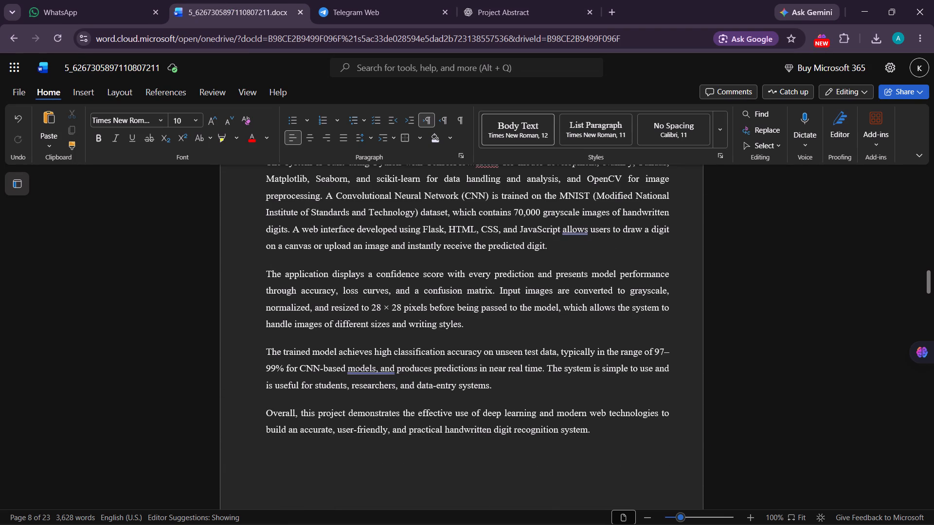
pyautogui.moveTo(589, 442); pyautogui.dragTo(262, 274)
pyautogui.moveTo(267, 261); pyautogui.dragTo(271, 251)
pyautogui.moveTo(601, 439); pyautogui.dragTo(583, 393)
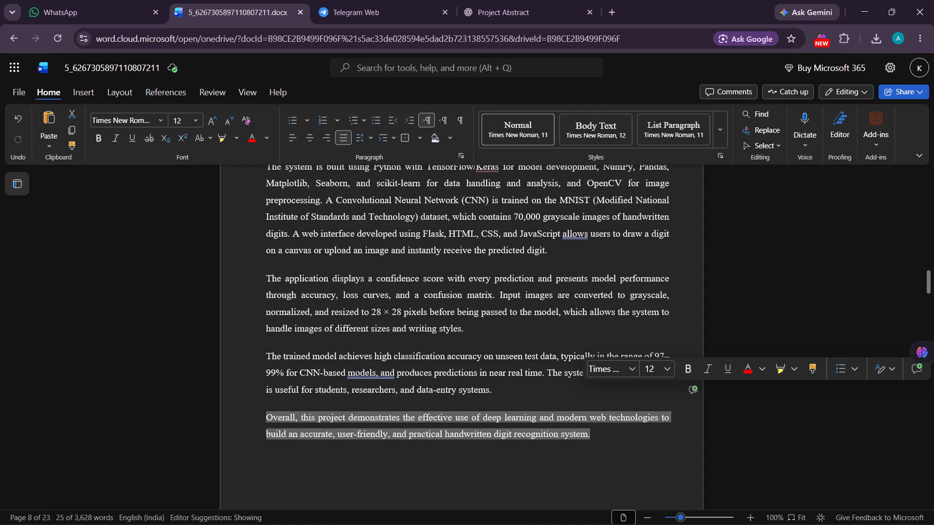
pyautogui.press('BackSpace')
pyautogui.hotkey('ctrl', 'BackSpace')
pyautogui.hotkey('ctrl', 'BackSpace')
pyautogui.hotkey('ctrl', 'BackSpace')
pyautogui.hotkey('ctrl', 'BackSpace')
pyautogui.hotkey('ctrl', 'BackSpace')
pyautogui.hotkey('ctrl', 'BackSpace')
pyautogui.hotkey('ctrl', 'BackSpace')
pyautogui.hotkey('ctrl', 'BackSpace')
pyautogui.hotkey('ctrl', 'BackSpace')
pyautogui.hotkey('ctrl', 'BackSpace')
pyautogui.hotkey('ctrl', 'BackSpace')
pyautogui.hotkey('ctrl', 'BackSpace')
pyautogui.hotkey('ctrl', 'BackSpace')
pyautogui.hotkey('ctrl', 'BackSpace')
pyautogui.hotkey('ctrl', 'BackSpace')
pyautogui.hotkey('ctrl', 'BackSpace')
pyautogui.hotkey('ctrl', 'BackSpace')
pyautogui.hotkey('ctrl', 'BackSpace')
pyautogui.hotkey('ctrl', 'BackSpace')
pyautogui.hotkey('ctrl', 'BackSpace')
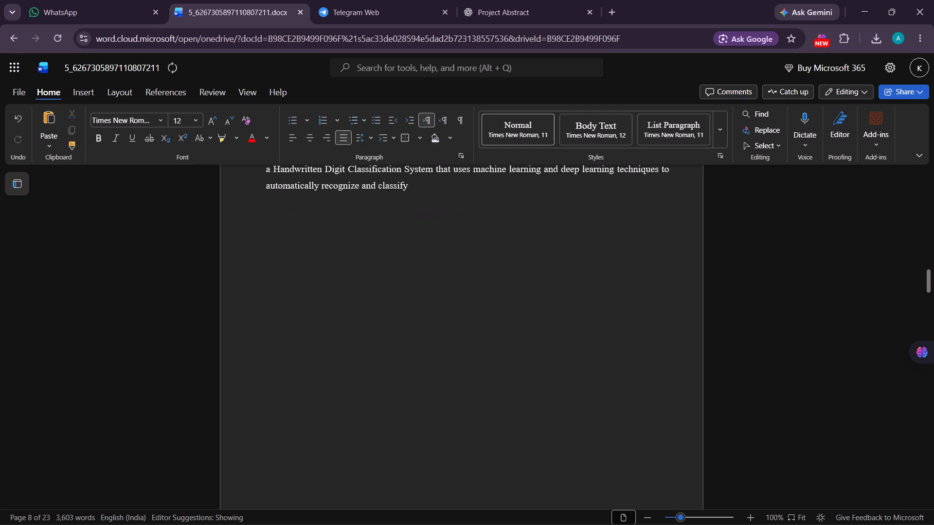
# Paste the copied ResearchLens abstract after the remaining text under the ABSTRACT heading.
pyautogui.scroll(5, 579, 418)
pyautogui.scroll(-2, 579, 418)
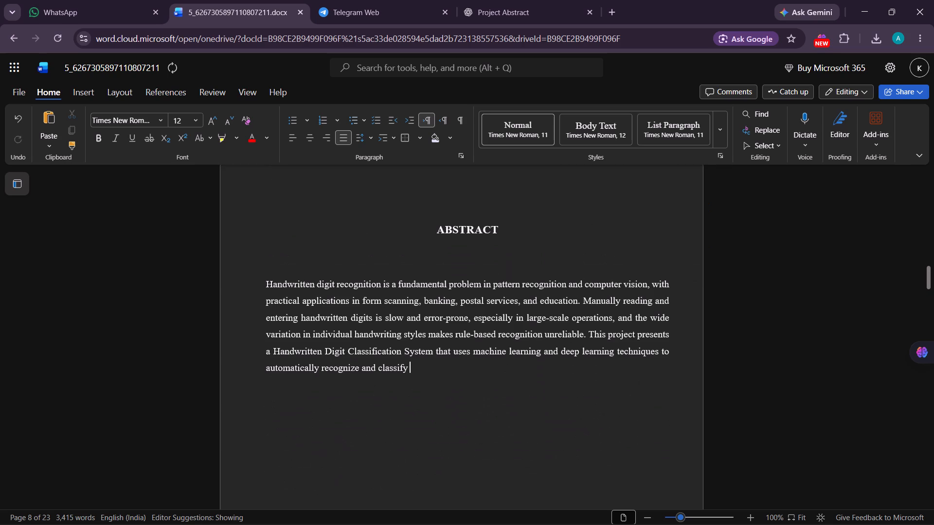
pyautogui.hotkey('ctrl', 'v')
pyautogui.scroll(3, 508, 390)
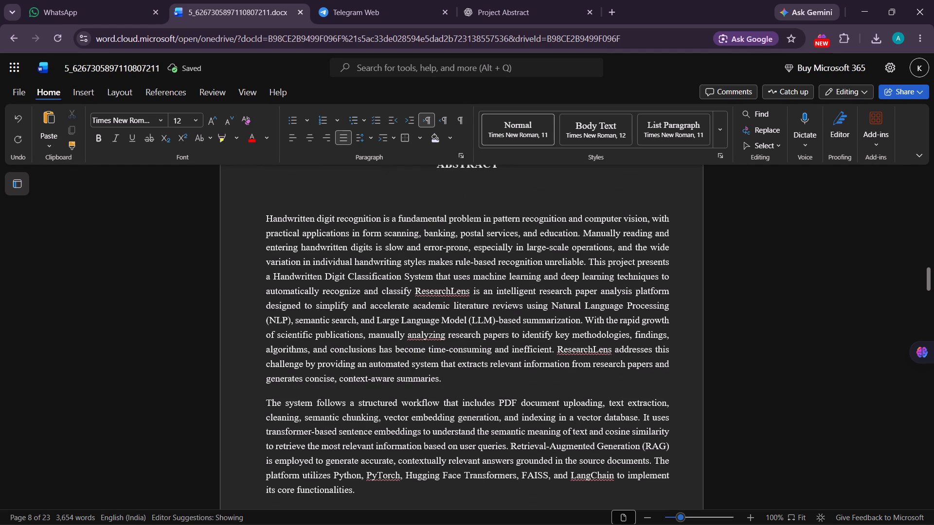
# Delete the leftover handwritten-digit text before "ResearchLens is an intelligent research paper analysis platform" in the Abstract.
pyautogui.click(415, 292)
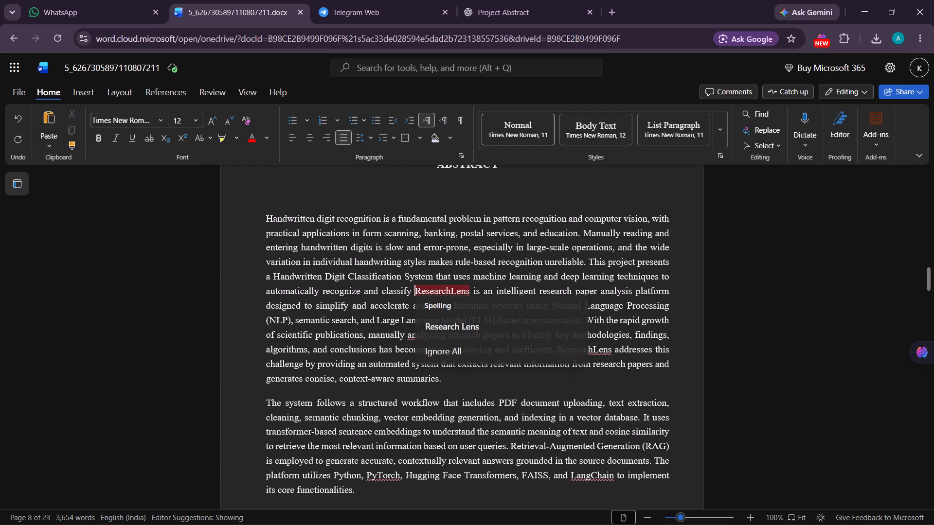
pyautogui.moveTo(415, 292); pyautogui.dragTo(268, 220)
pyautogui.press('BackSpace')
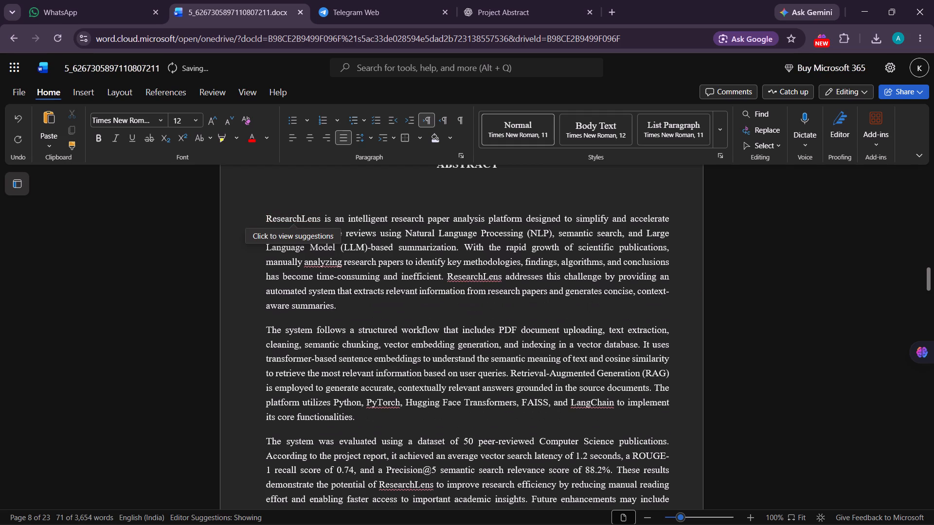
pyautogui.click(315, 194)
pyautogui.scroll(-3, 476, 274)
pyautogui.scroll(5, 476, 274)
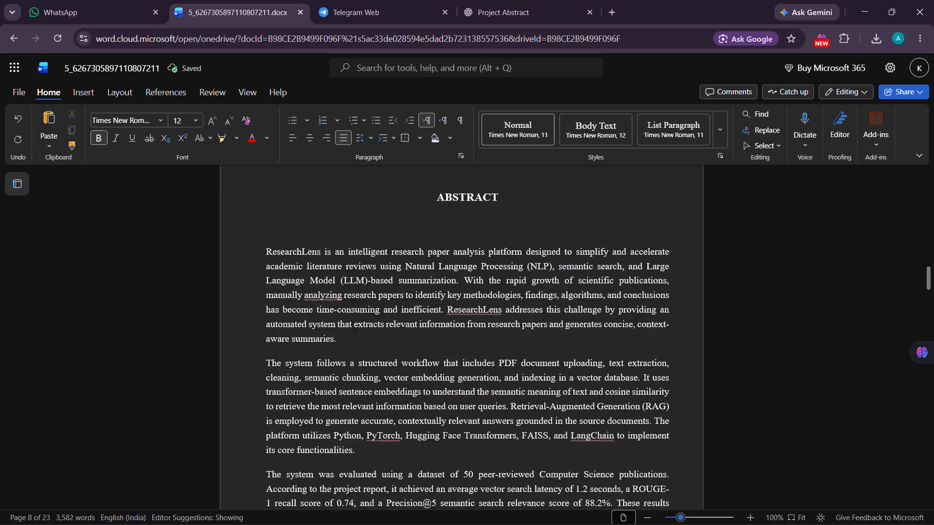
pyautogui.click(511, 309)
# Look through the Contents page and the Chapter 1 sections for remaining handwritten-digit project content.
pyautogui.scroll(-6, 511, 309)
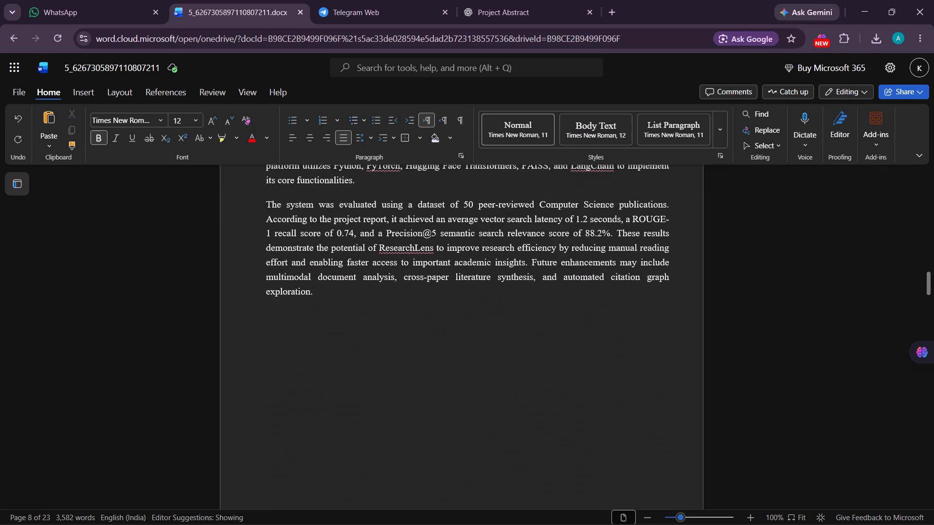
pyautogui.scroll(-6, 503, 299)
pyautogui.scroll(-15, 503, 299)
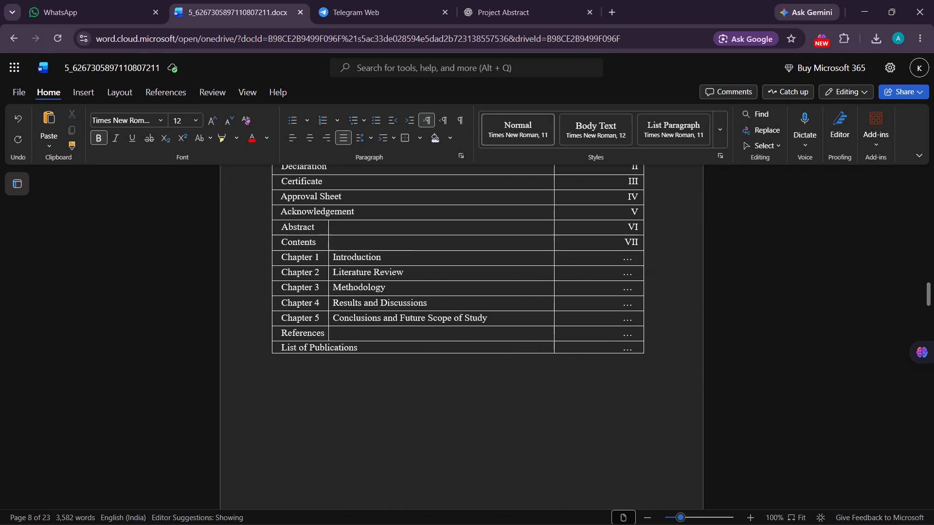
pyautogui.scroll(-10, 498, 294)
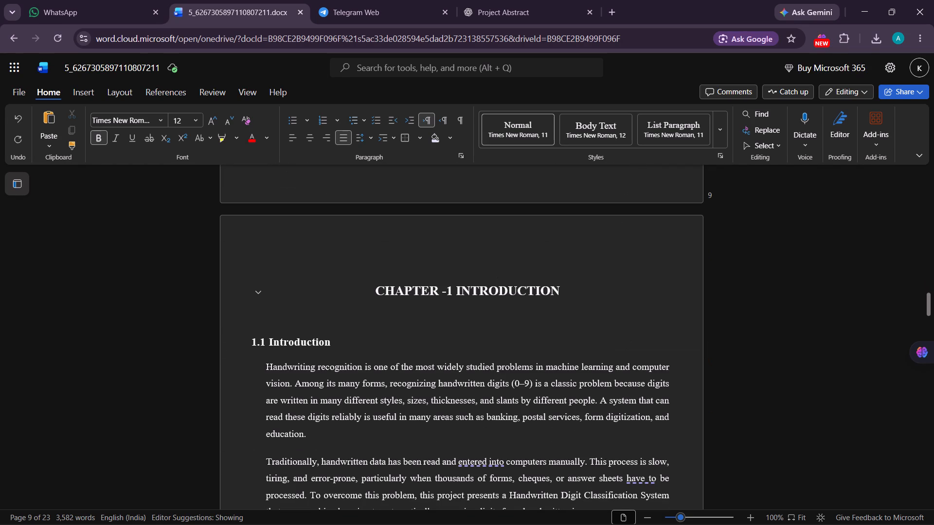
pyautogui.scroll(-9, 496, 291)
pyautogui.scroll(5, 494, 289)
pyautogui.scroll(-6, 494, 289)
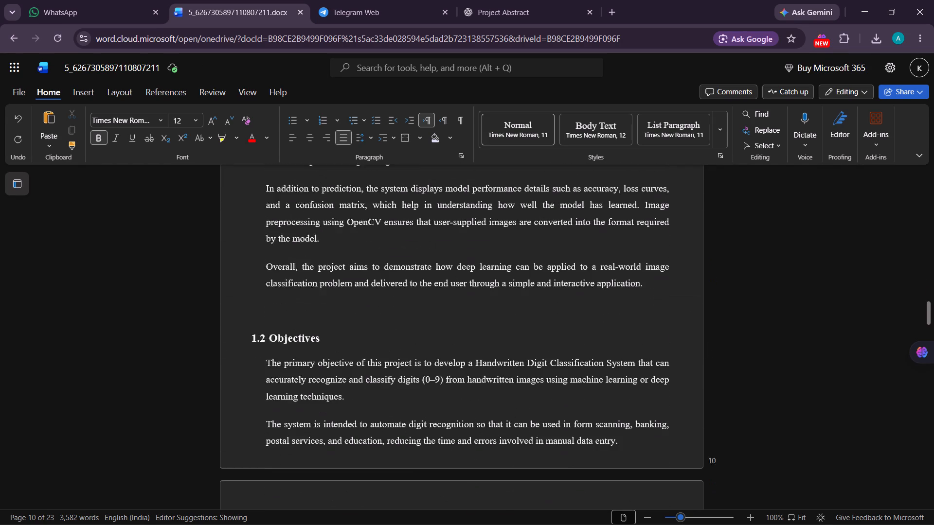
pyautogui.scroll(-7, 494, 288)
pyautogui.scroll(3, 494, 288)
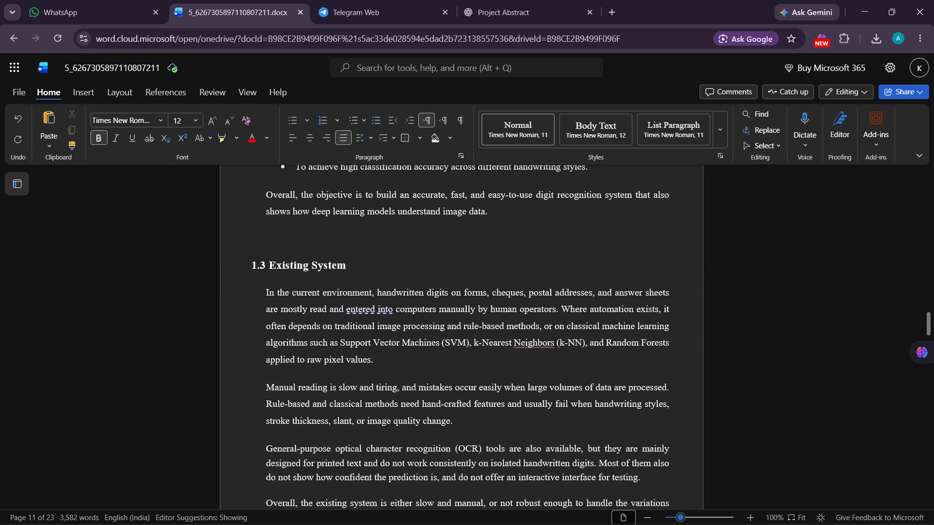
pyautogui.scroll(-9, 493, 287)
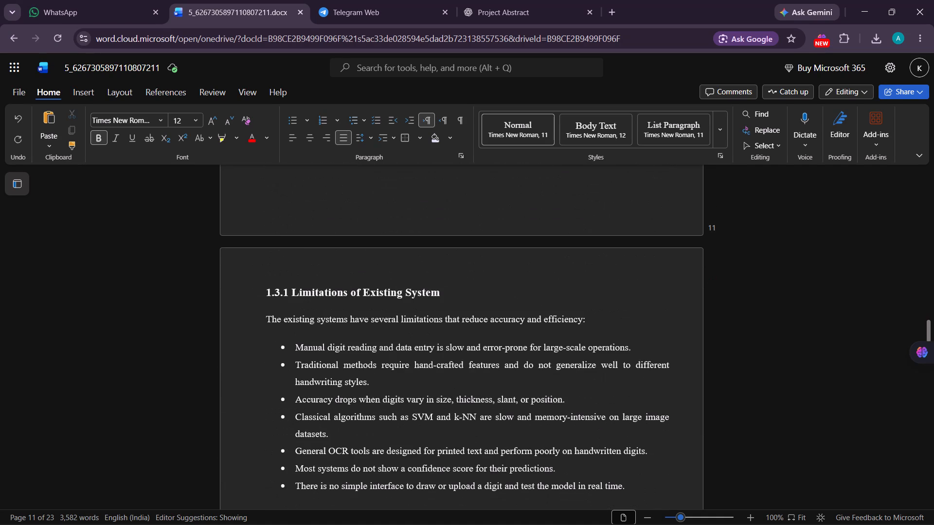
pyautogui.scroll(-13, 493, 287)
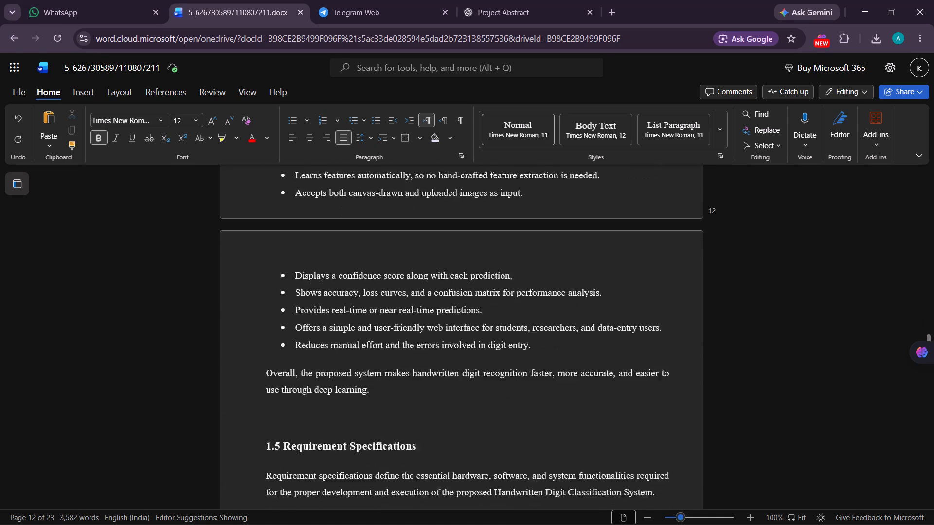
pyautogui.scroll(8, 491, 287)
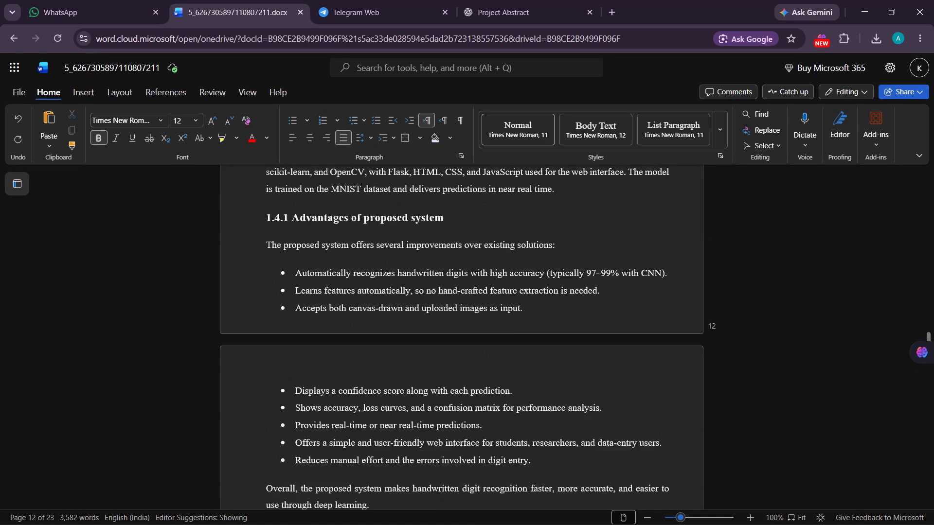
pyautogui.scroll(16, 491, 287)
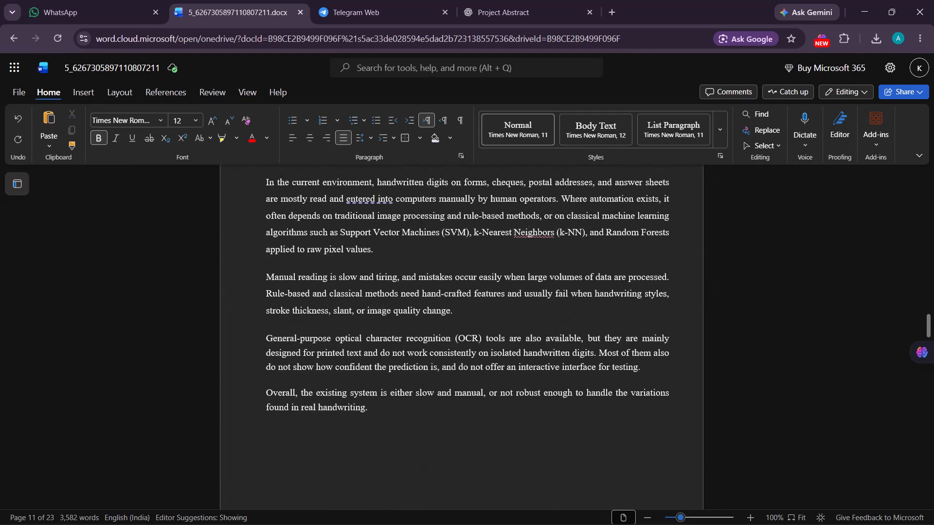
pyautogui.scroll(11, 490, 286)
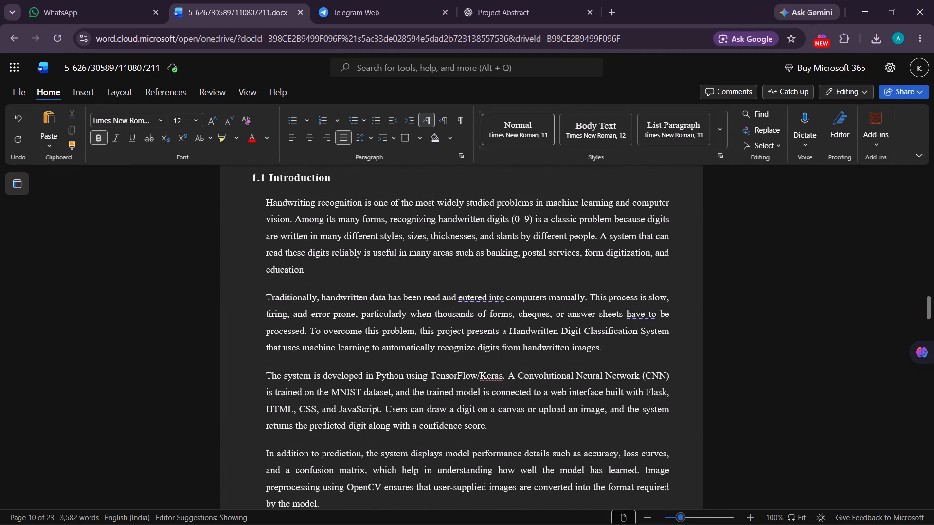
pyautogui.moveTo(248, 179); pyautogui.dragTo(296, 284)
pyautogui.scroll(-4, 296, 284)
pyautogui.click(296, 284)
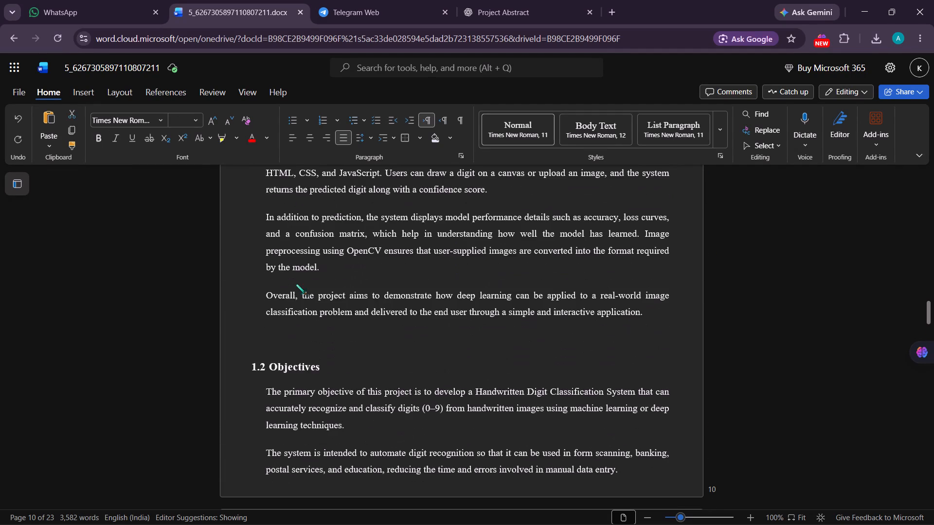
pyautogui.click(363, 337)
# Copy the Chapter 1 text from the 1.1 Introduction heading through the final bullet, "The system must provide predictions in real time through a simple web interface.".
pyautogui.scroll(4, 361, 332)
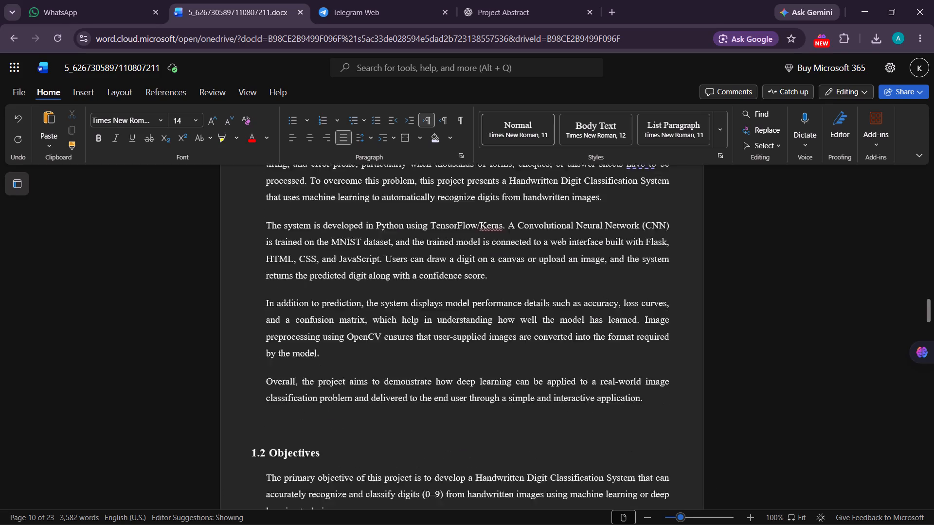
pyautogui.scroll(5, 361, 331)
pyautogui.scroll(-3, 359, 327)
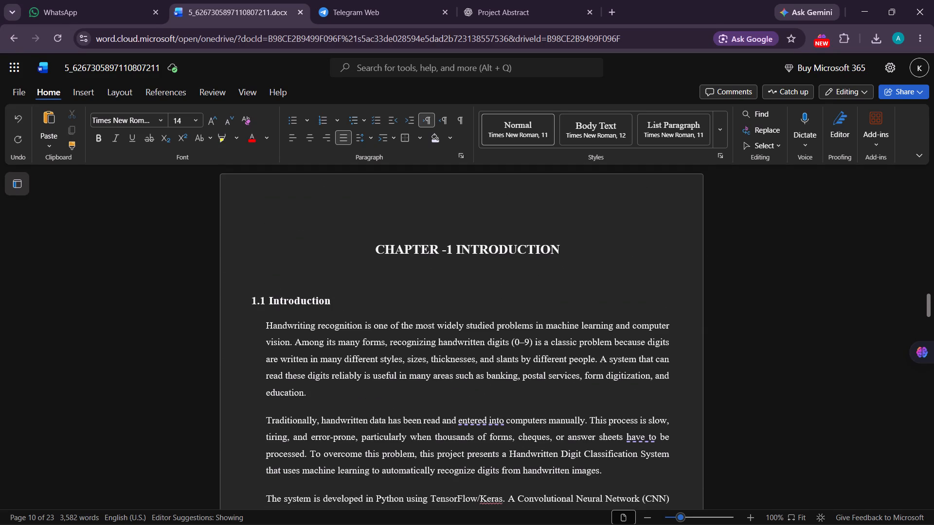
pyautogui.moveTo(265, 300); pyautogui.dragTo(275, 320)
pyautogui.scroll(-12, 273, 317)
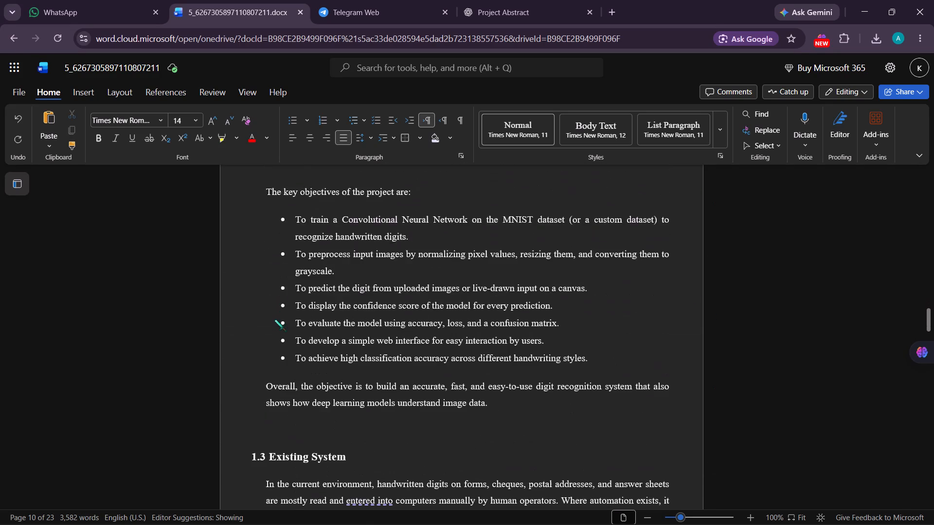
pyautogui.moveTo(275, 320); pyautogui.dragTo(280, 325)
pyautogui.scroll(-17, 276, 321)
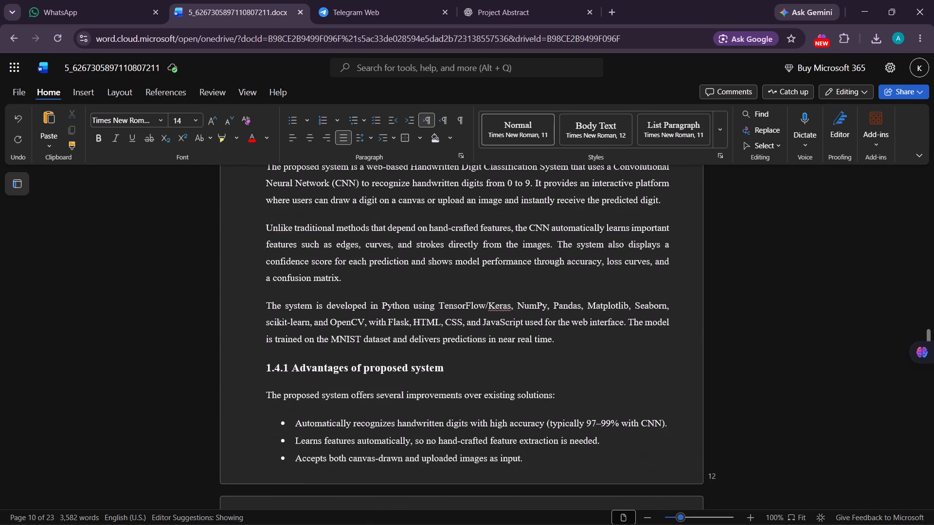
pyautogui.moveTo(280, 325); pyautogui.dragTo(281, 326)
pyautogui.scroll(-17, 280, 325)
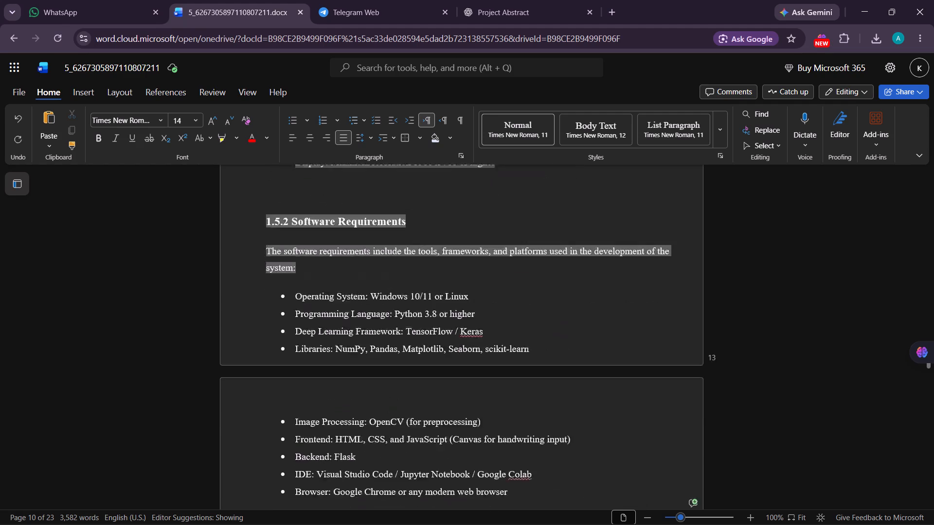
pyautogui.scroll(-1, 281, 326)
pyautogui.moveTo(281, 326); pyautogui.dragTo(284, 324)
pyautogui.scroll(-9, 281, 326)
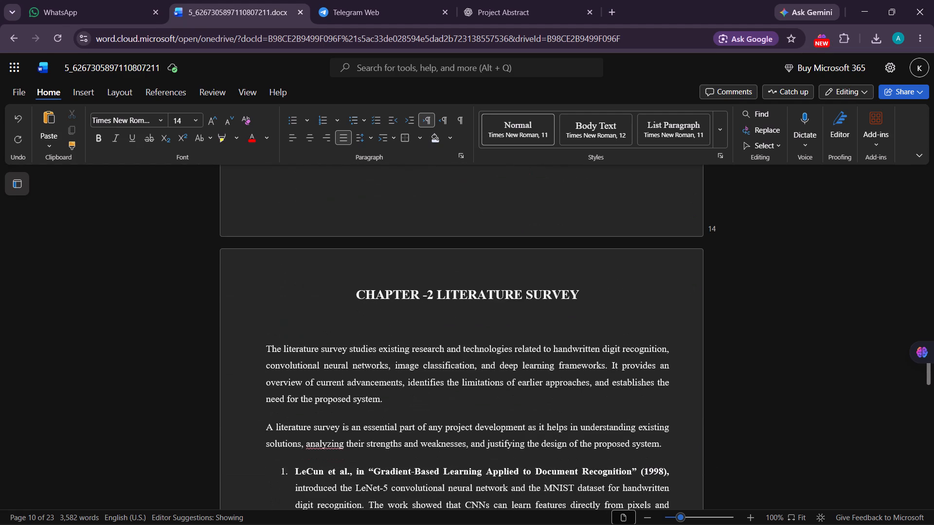
pyautogui.moveTo(284, 324); pyautogui.dragTo(605, 241)
pyautogui.scroll(4, 413, 228)
pyautogui.scroll(1, 562, 225)
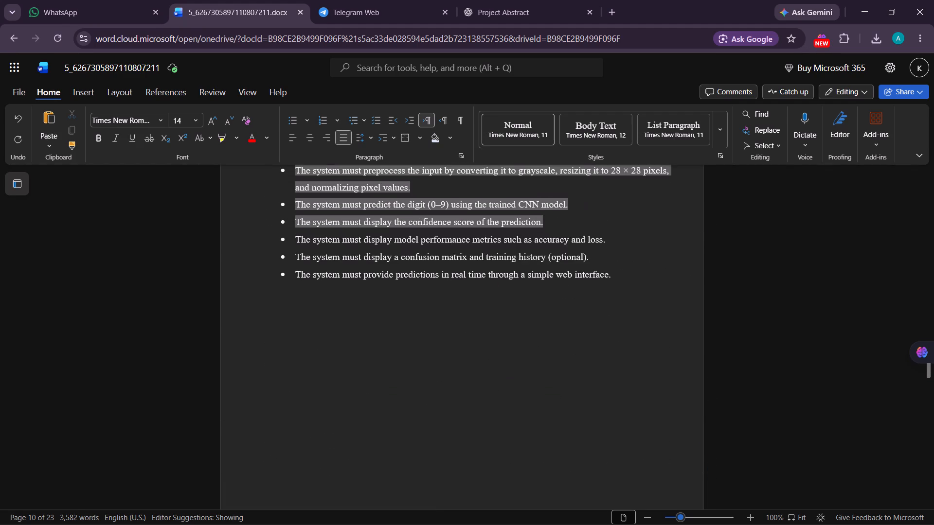
pyautogui.moveTo(605, 241); pyautogui.dragTo(625, 276)
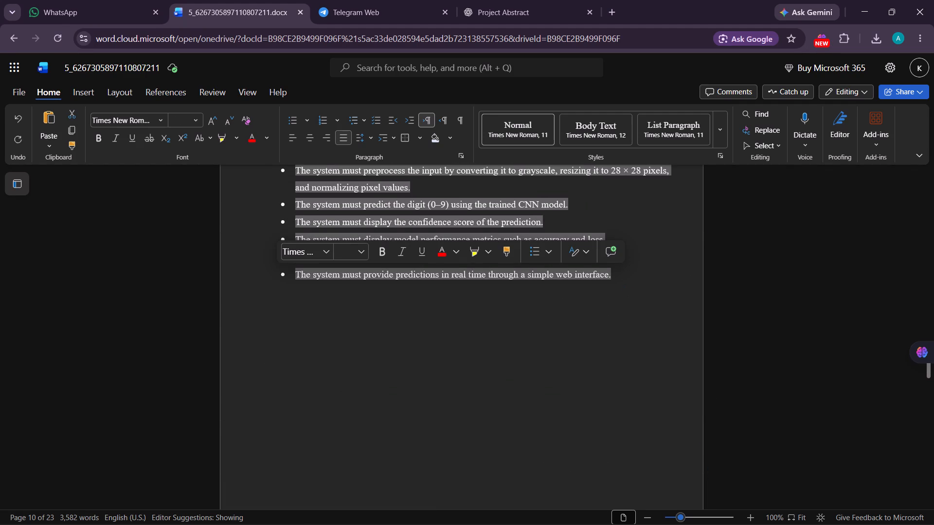
pyautogui.hotkey('ctrl', 'c')
pyautogui.hotkey('alt', 'Tab')
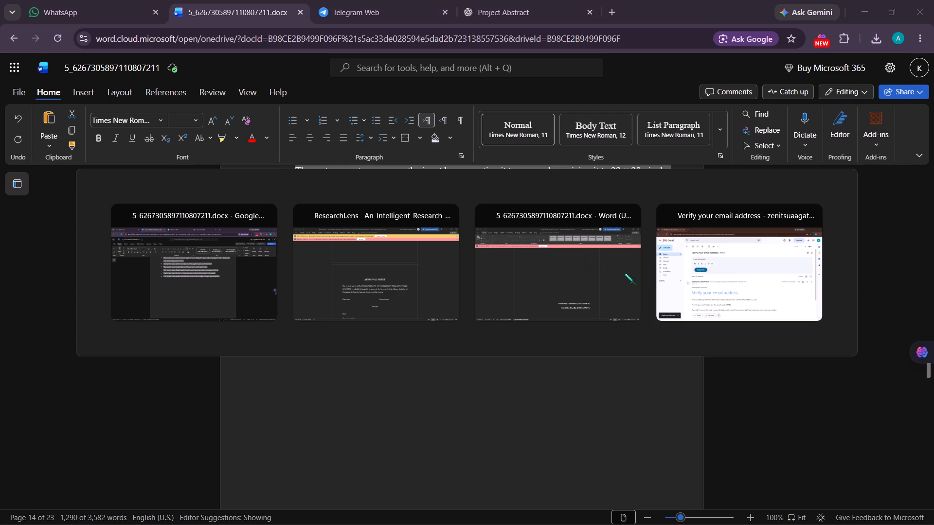
pyautogui.keyDown('alt'); pyautogui.click(198, 262); pyautogui.keyUp('alt')
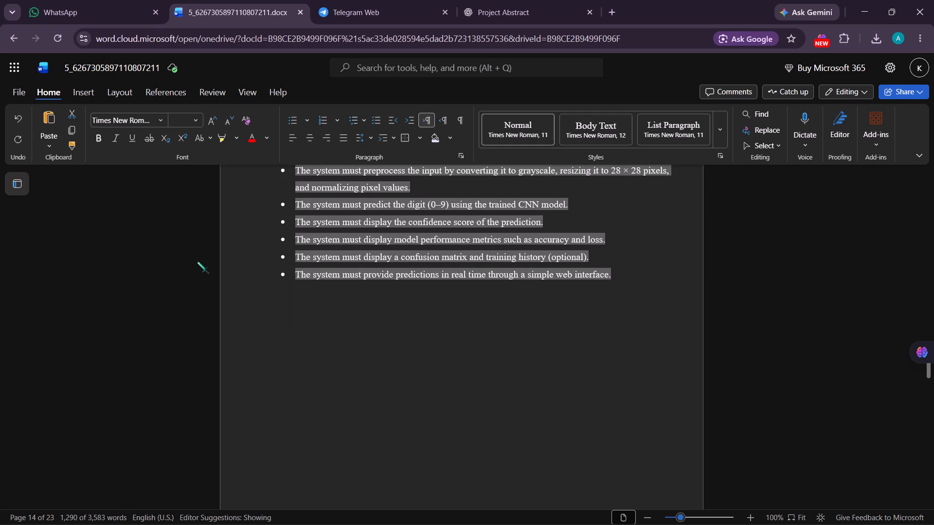
pyautogui.click(500, 0)
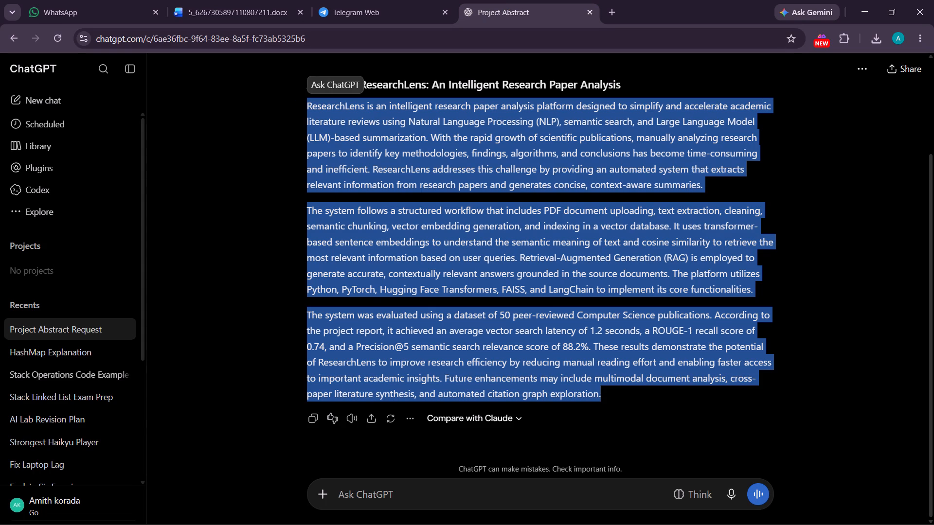
pyautogui.click(373, 491)
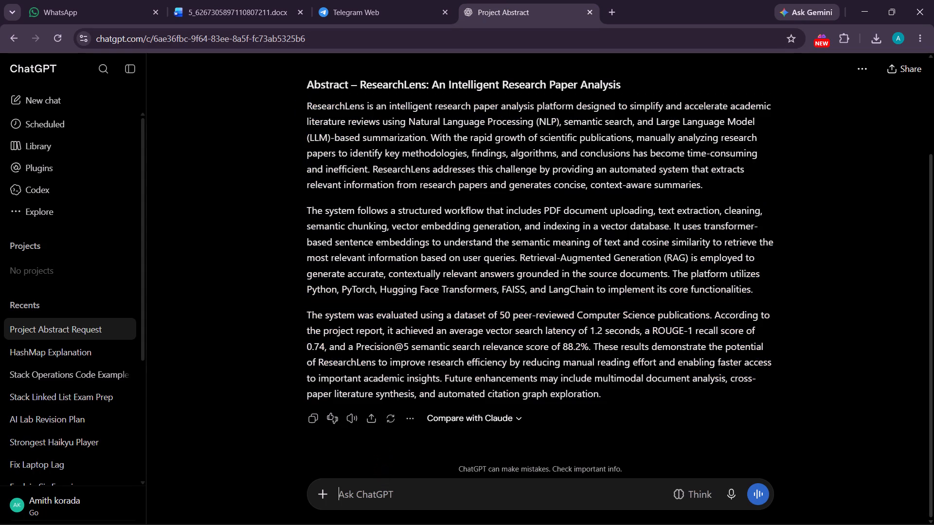
pyautogui.hotkey('ctrl', 'v')
pyautogui.hotkey('shift', '(')
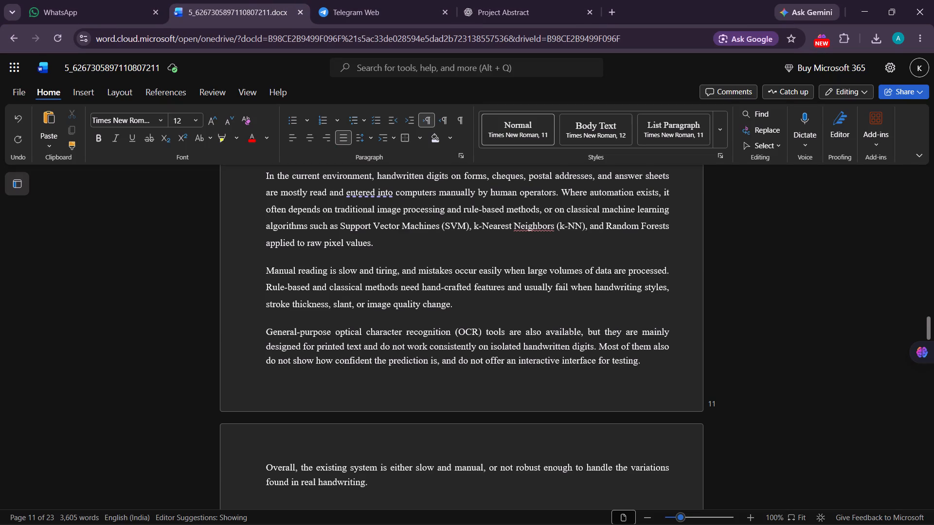
pyautogui.scroll(-1, 256, 390)
pyautogui.scroll(3, 256, 390)
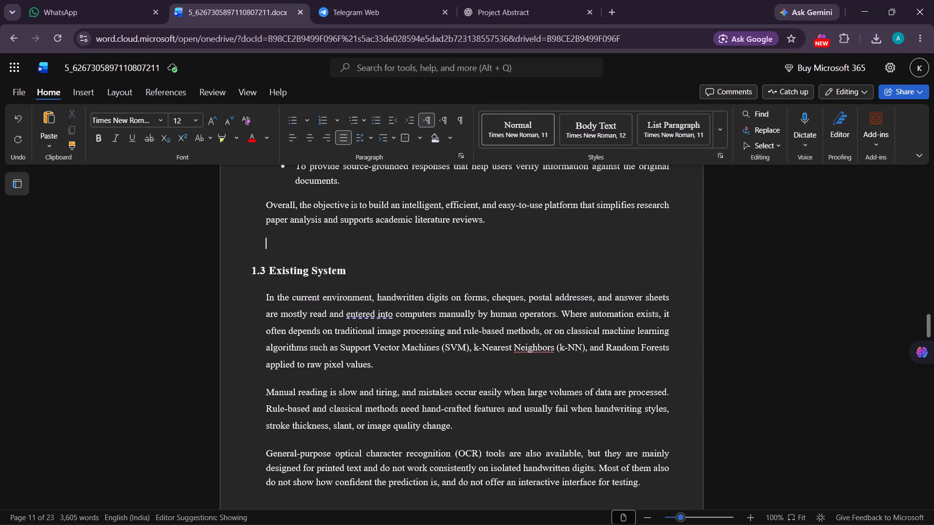
pyautogui.moveTo(265, 296); pyautogui.dragTo(329, 378)
pyautogui.scroll(-4, 309, 357)
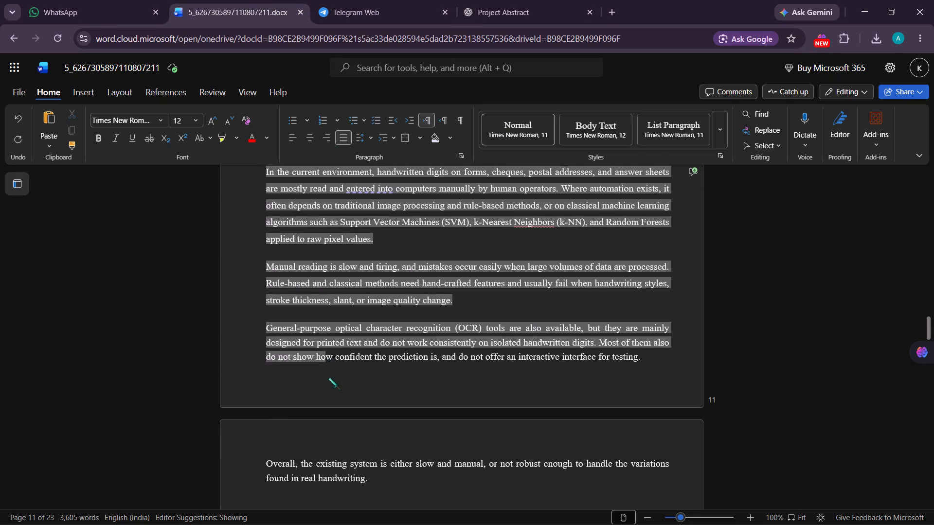
pyautogui.moveTo(329, 378); pyautogui.dragTo(380, 374)
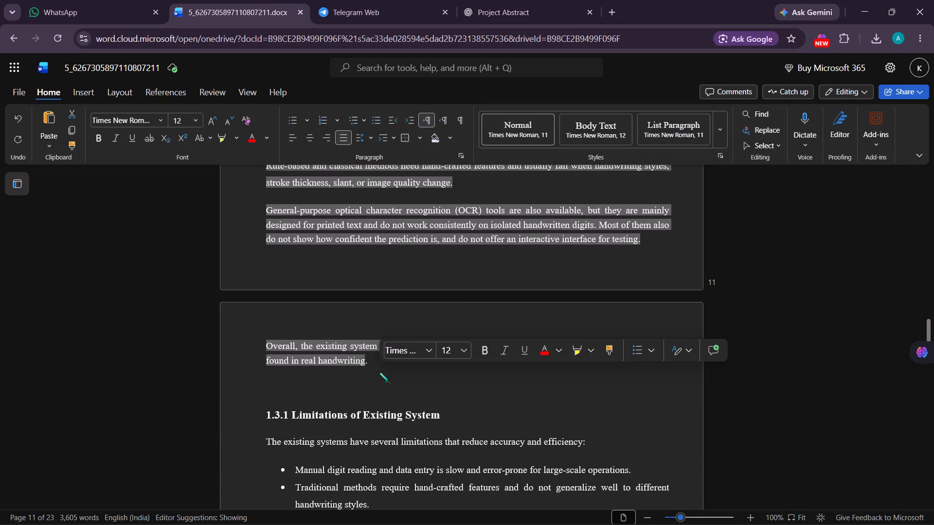
pyautogui.hotkey('ctrl', 'v')
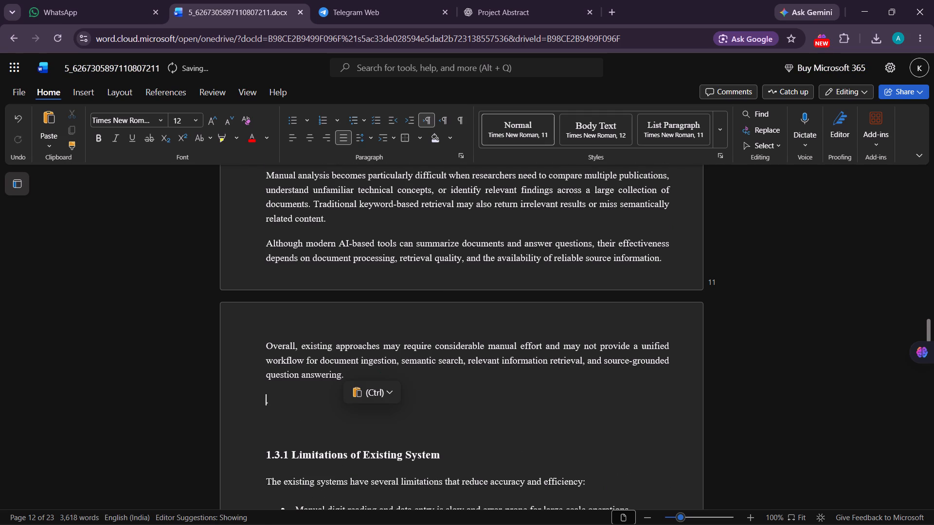
# Remove the stray full stop and extra blank lines after the pasted existing-system text, leaving one empty line before the 1.3.1 heading.
pyautogui.click(283, 402)
pyautogui.press('BackSpace')
pyautogui.press('BackSpace')
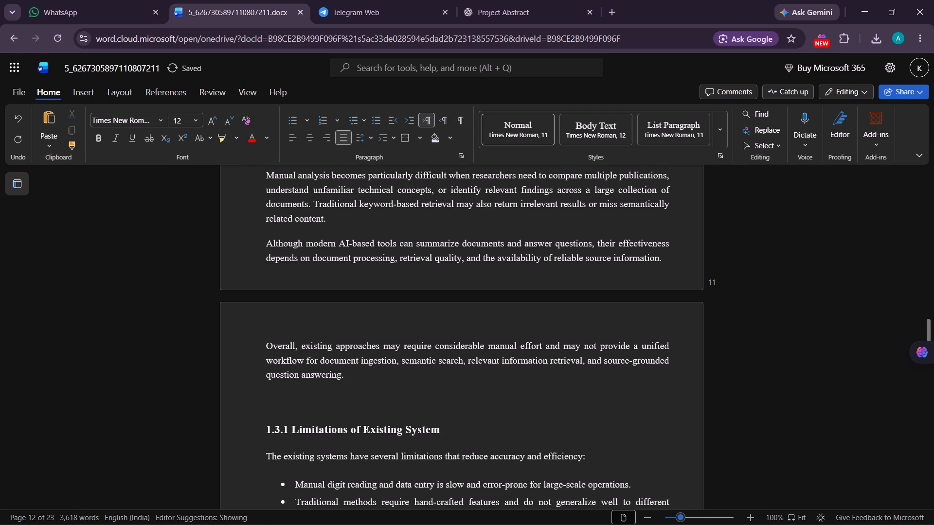
pyautogui.press('Down')
pyautogui.press('BackSpace')
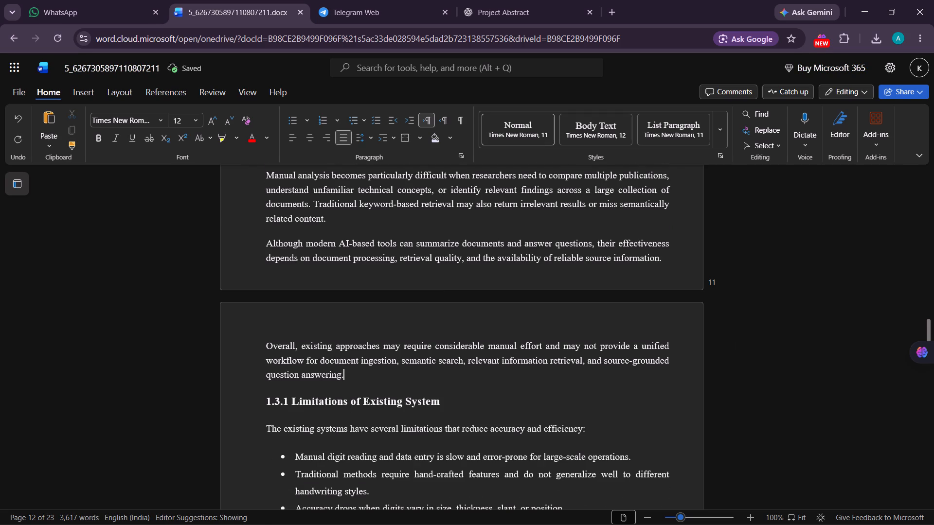
pyautogui.press('Return')
pyautogui.scroll(6, 301, 396)
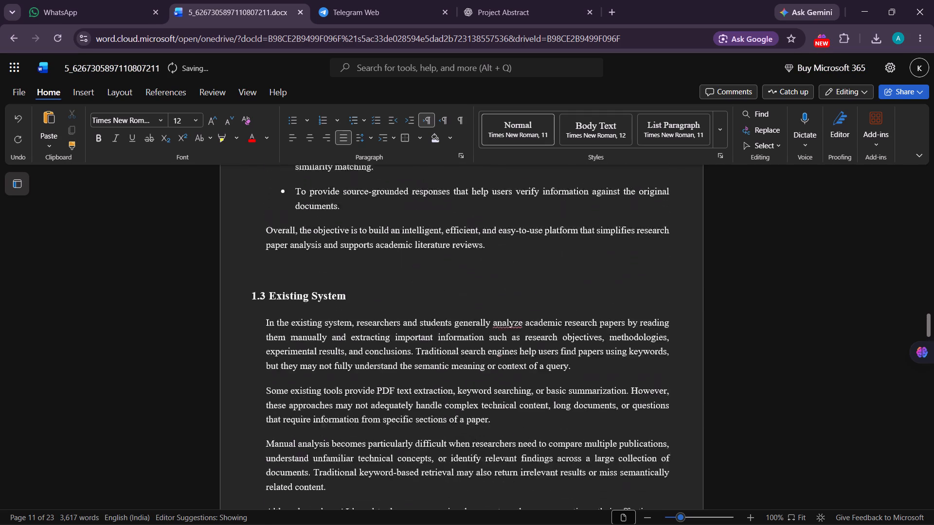
pyautogui.scroll(-9, 301, 396)
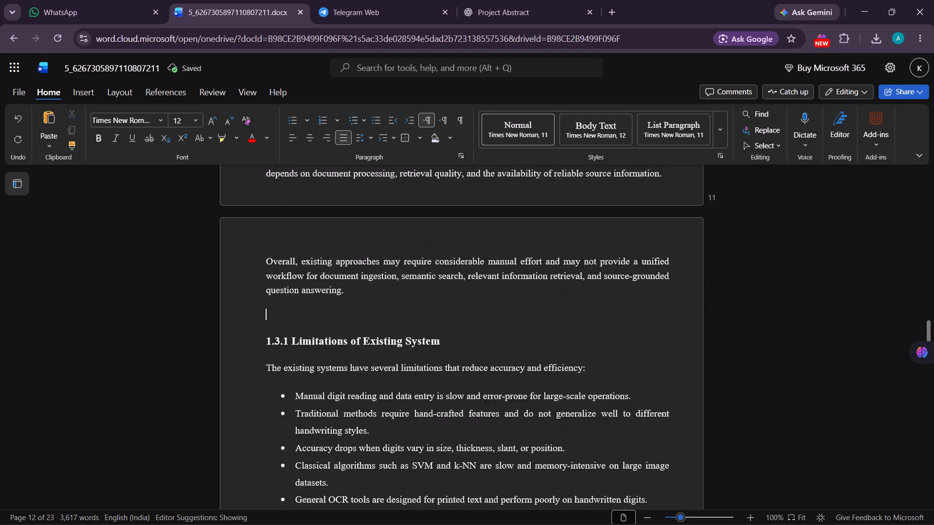
# In the Project Abstract chat, copy the 1.3.1 Limitations body from "The existing approaches have" through "complex academic documents.".
pyautogui.hotkey('alt', 'Tab')
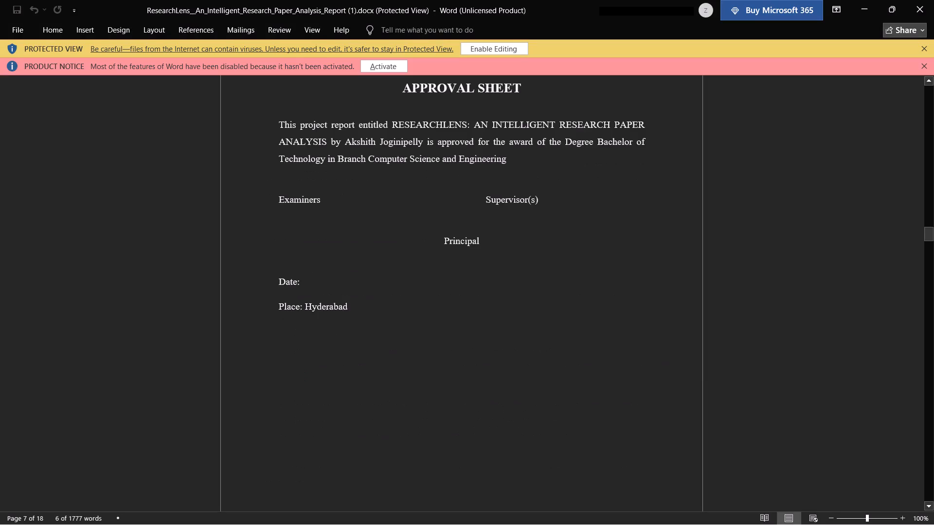
pyautogui.hotkey('alt', 'Tab')
pyautogui.click(465, 0)
pyautogui.scroll(-2, 379, 305)
pyautogui.click(748, 236)
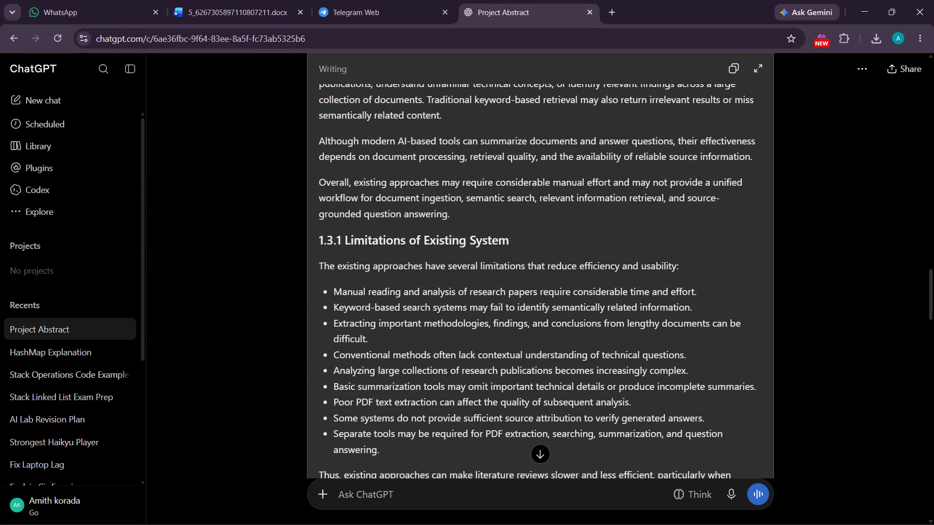
pyautogui.scroll(-1, 319, 236)
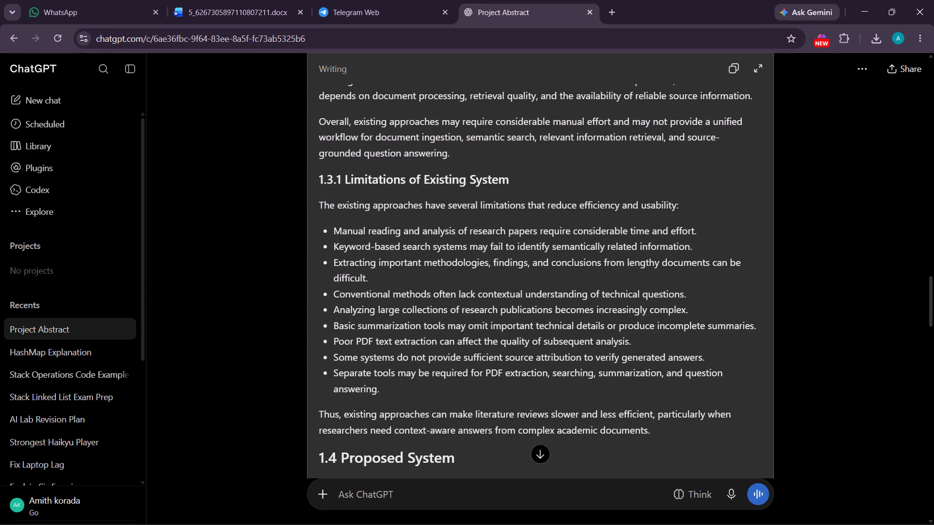
pyautogui.moveTo(320, 210); pyautogui.dragTo(652, 433)
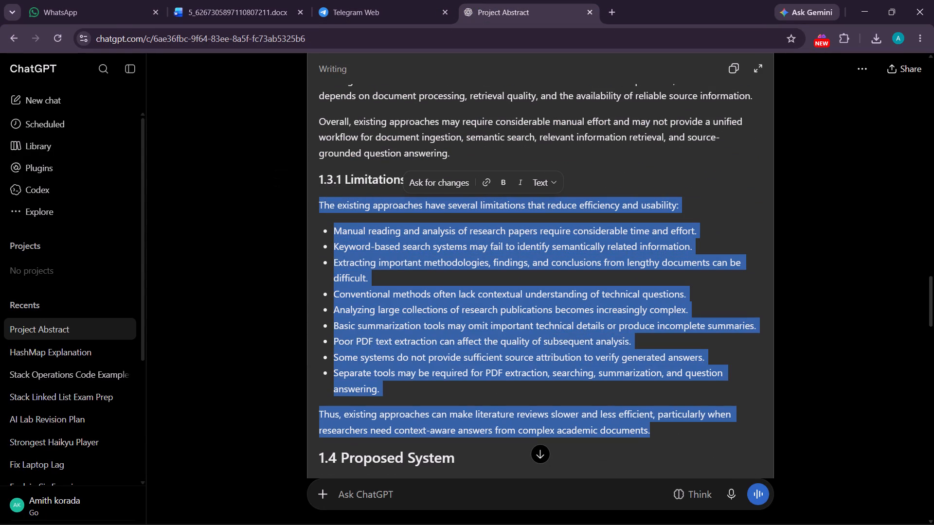
pyautogui.moveTo(652, 433); pyautogui.dragTo(655, 433)
pyautogui.hotkey('ctrl', 'c')
# In 5_6267305897110807211.docx, replace section 1.3.1's text from "The existing systems have" through "wide variations" with the copied limitations.
pyautogui.hotkey('alt', 'Tab')
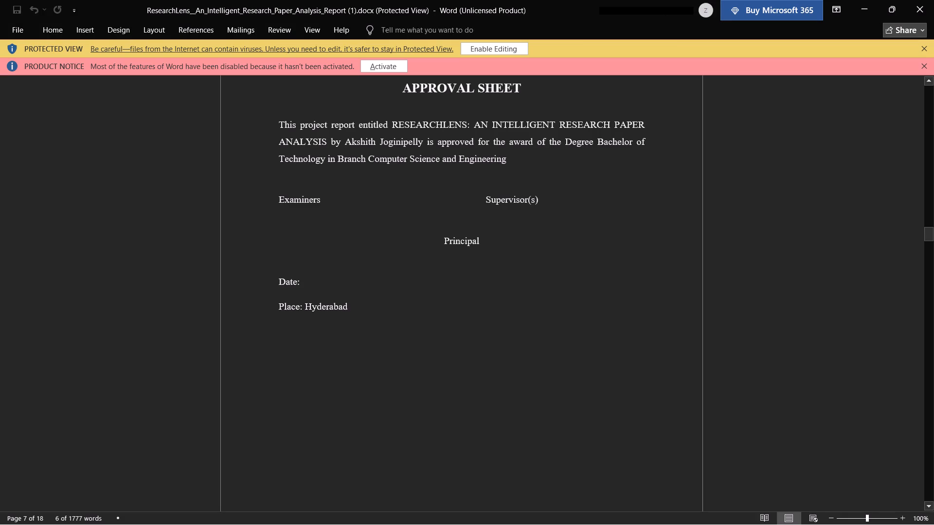
pyautogui.hotkey('alt', 'Tab')
pyautogui.click(239, 0)
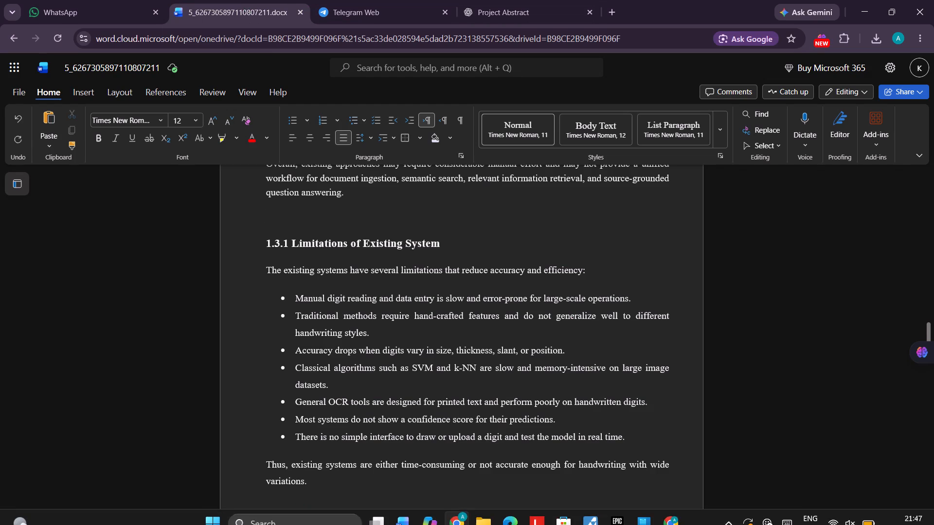
pyautogui.moveTo(264, 269); pyautogui.dragTo(305, 510)
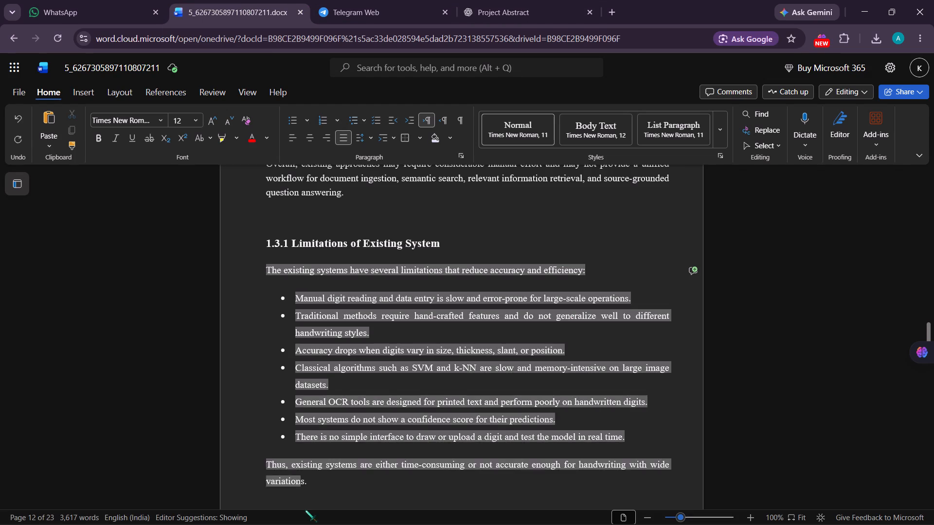
pyautogui.moveTo(305, 510); pyautogui.dragTo(316, 358)
pyautogui.click(316, 358)
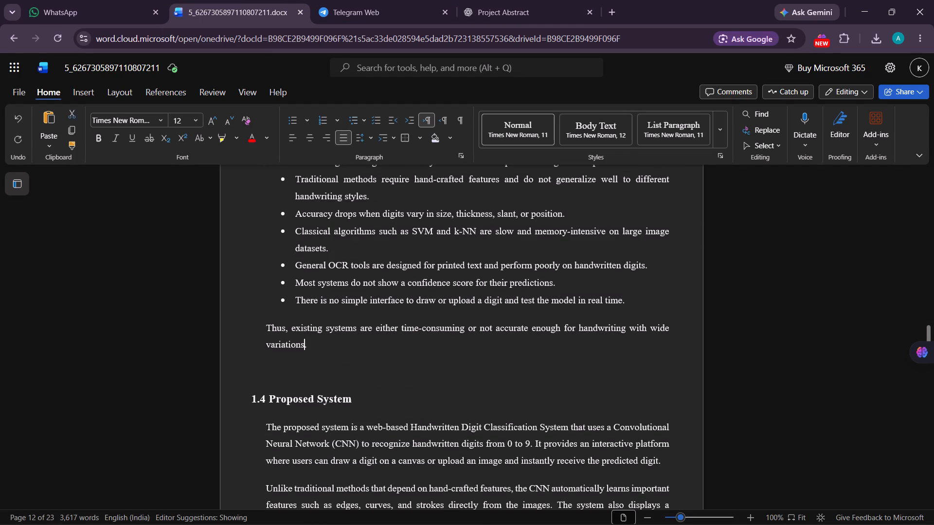
pyautogui.moveTo(316, 357); pyautogui.dragTo(308, 325)
pyautogui.scroll(3, 307, 322)
pyautogui.moveTo(308, 325); pyautogui.dragTo(262, 316)
pyautogui.hotkey('ctrl', 'v')
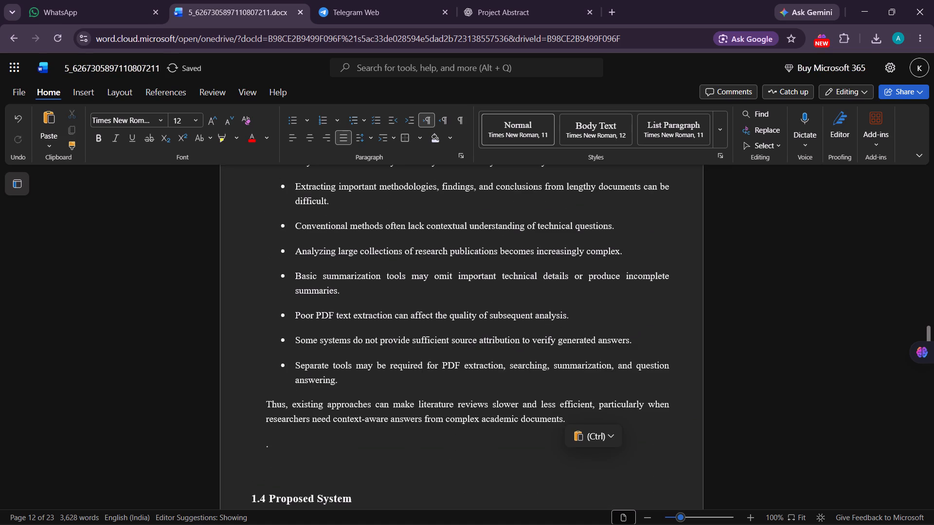
# Remove the stray full stop and its extra line after the pasted limitations, keeping the closing sentence ending in "academic documents.".
pyautogui.press('Right')
pyautogui.press('BackSpace')
pyautogui.press('BackSpace')
pyautogui.press('BackSpace')
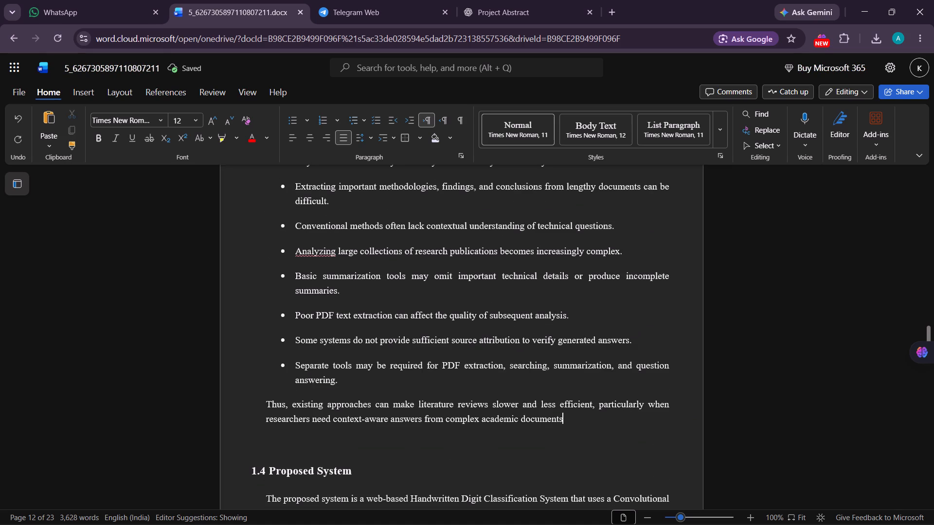
pyautogui.press('.')
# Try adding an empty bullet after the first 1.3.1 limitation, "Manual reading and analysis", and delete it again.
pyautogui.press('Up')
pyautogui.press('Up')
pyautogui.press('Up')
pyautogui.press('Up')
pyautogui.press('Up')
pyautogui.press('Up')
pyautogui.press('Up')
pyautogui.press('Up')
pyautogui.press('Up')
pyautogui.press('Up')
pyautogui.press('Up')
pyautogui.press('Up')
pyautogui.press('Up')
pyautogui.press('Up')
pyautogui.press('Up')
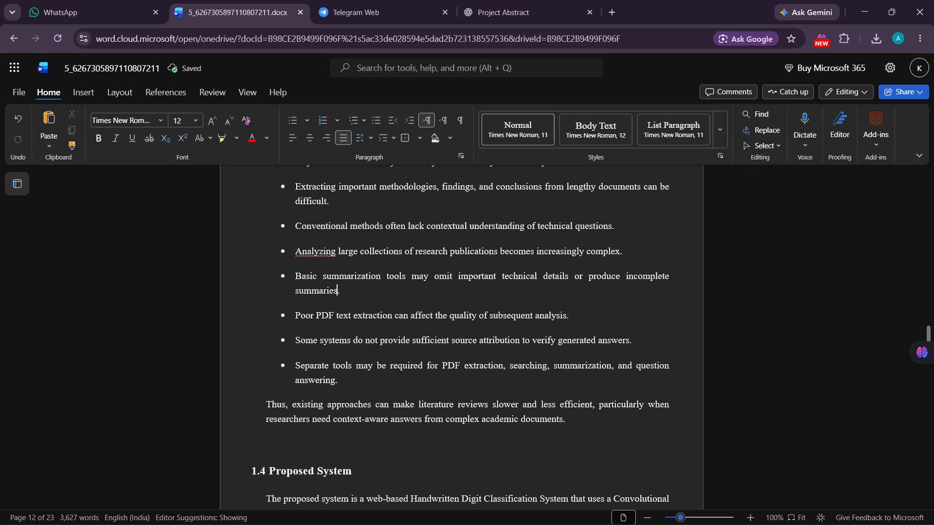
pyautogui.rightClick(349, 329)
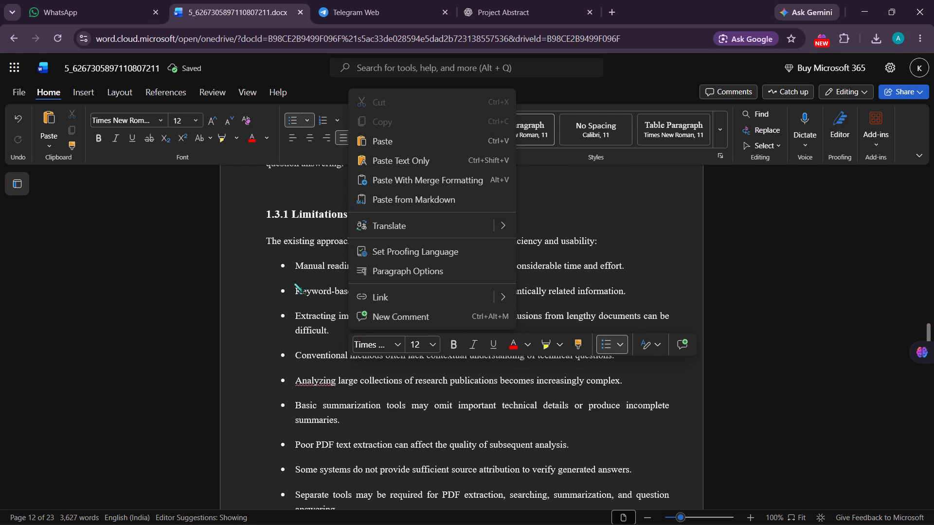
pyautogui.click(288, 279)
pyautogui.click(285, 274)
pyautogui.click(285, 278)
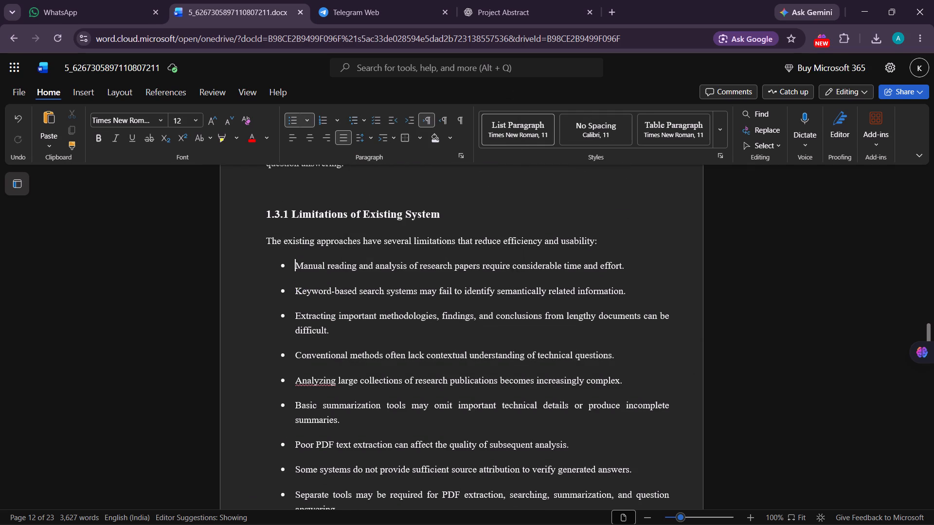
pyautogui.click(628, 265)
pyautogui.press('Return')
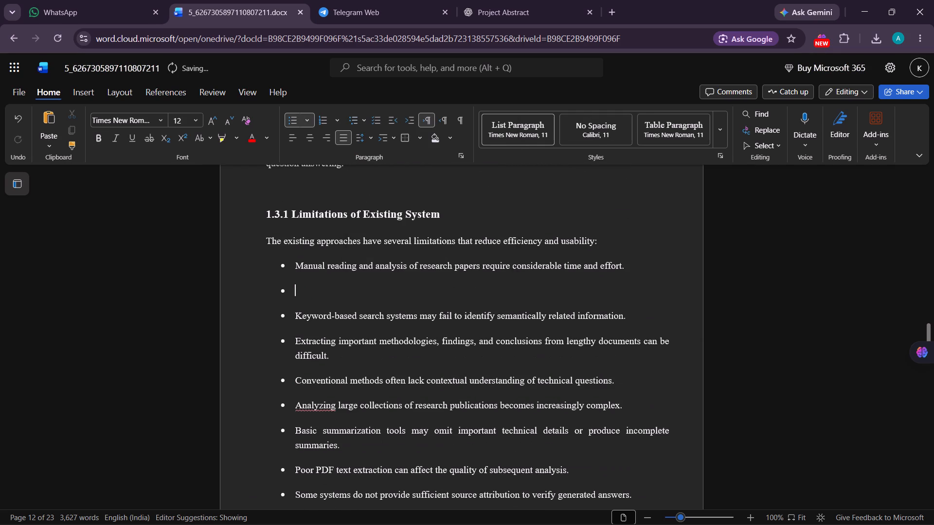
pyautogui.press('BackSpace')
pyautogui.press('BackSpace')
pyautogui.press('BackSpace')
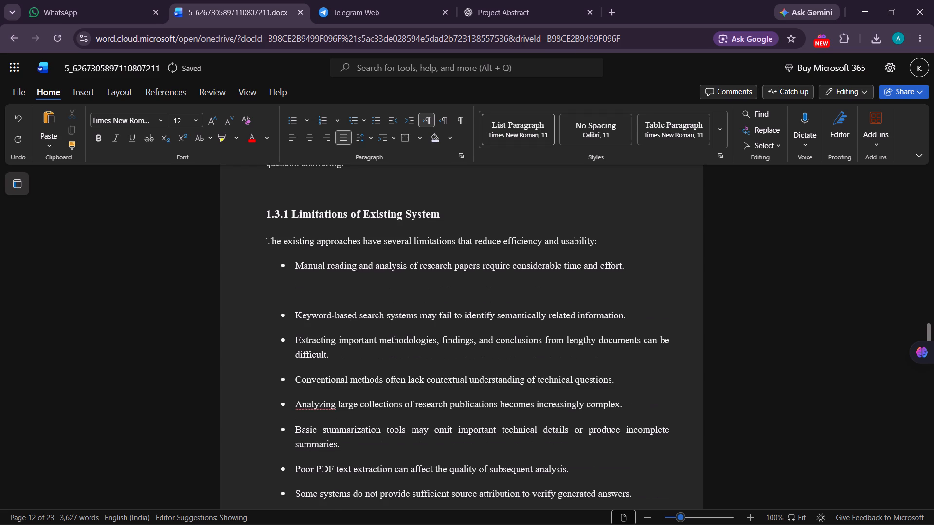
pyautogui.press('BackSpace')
# Review the layout of the pasted 1.3.1 limitations and the 1.4 Proposed System text that follows.
pyautogui.scroll(2, 628, 265)
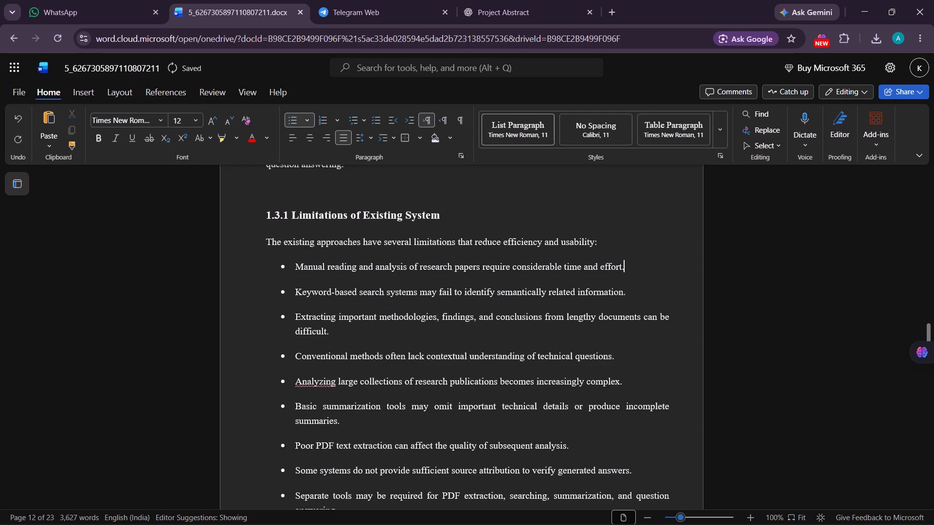
pyautogui.scroll(1, 628, 265)
pyautogui.scroll(-7, 628, 265)
pyautogui.scroll(3, 629, 266)
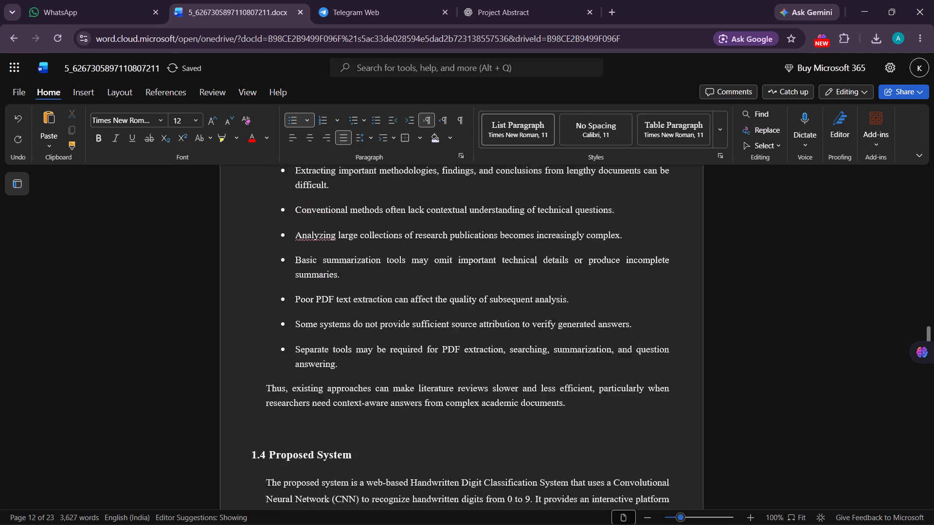
pyautogui.scroll(3, 629, 266)
pyautogui.scroll(-6, 629, 266)
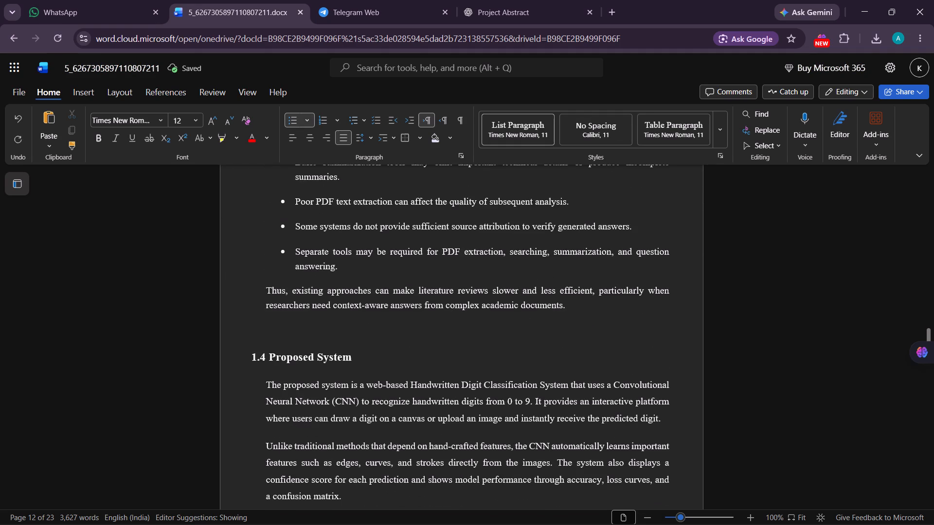
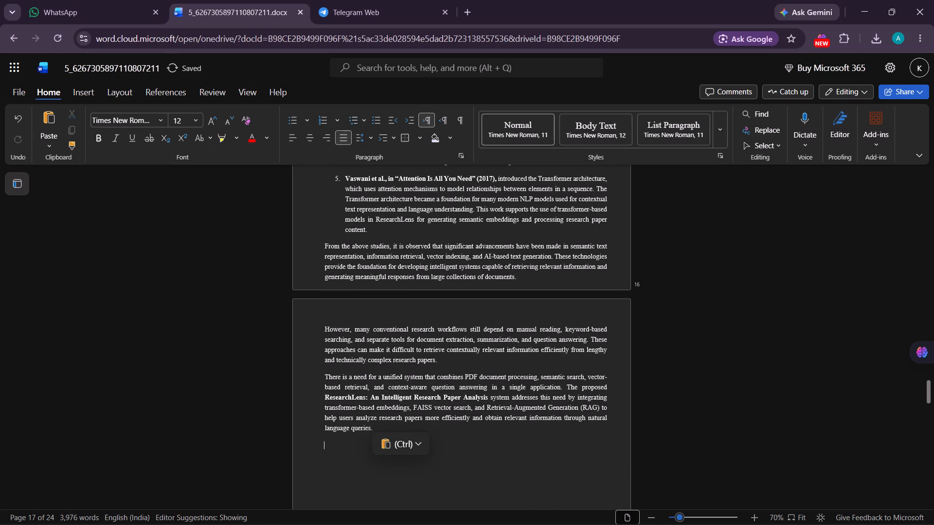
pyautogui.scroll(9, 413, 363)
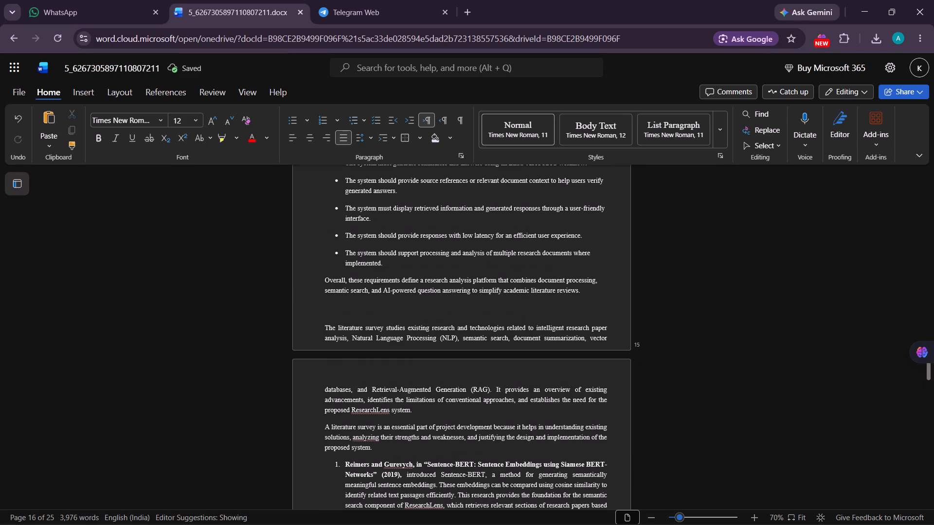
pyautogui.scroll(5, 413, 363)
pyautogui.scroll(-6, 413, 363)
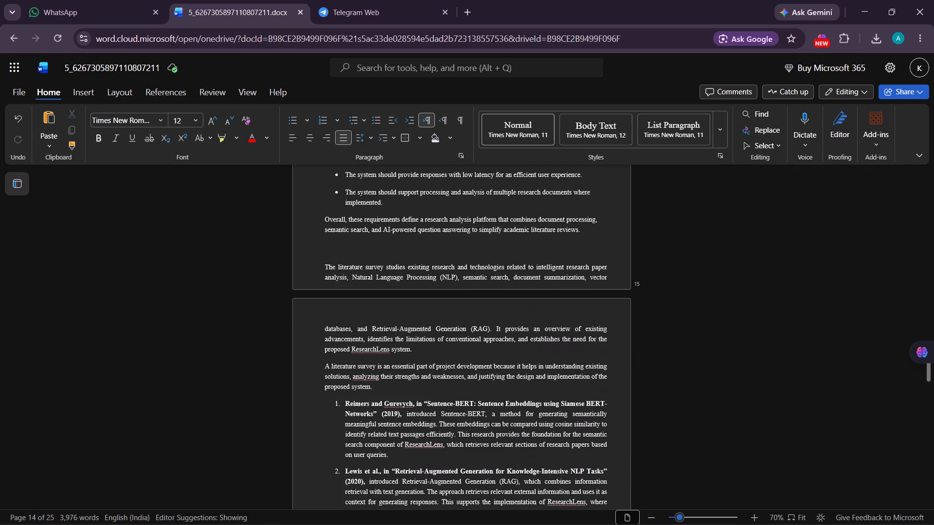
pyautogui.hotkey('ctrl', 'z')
# Replace the Chapter 2 body text below the "CHAPTER -2 LITERATURE SURVEY" heading with the copied ResearchLens survey, leaving the heading out of the selection.
pyautogui.scroll(4, 413, 363)
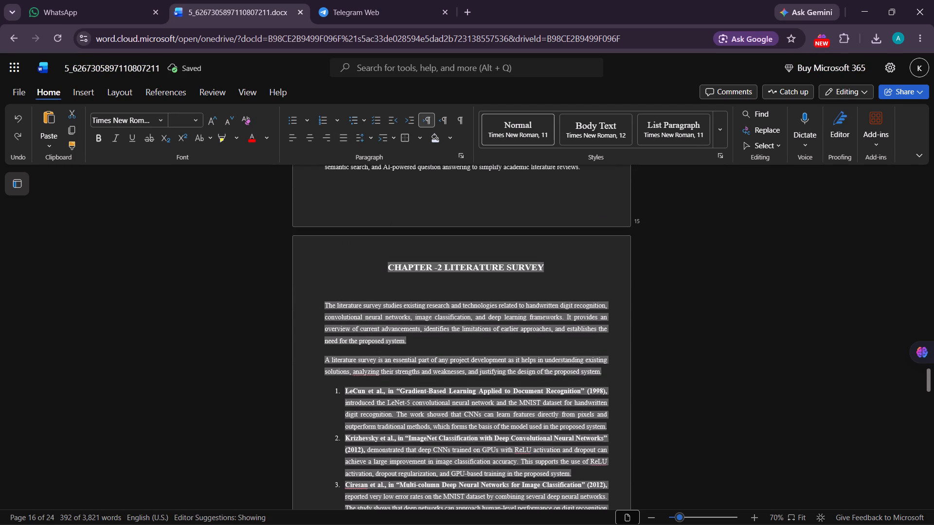
pyautogui.click(367, 286)
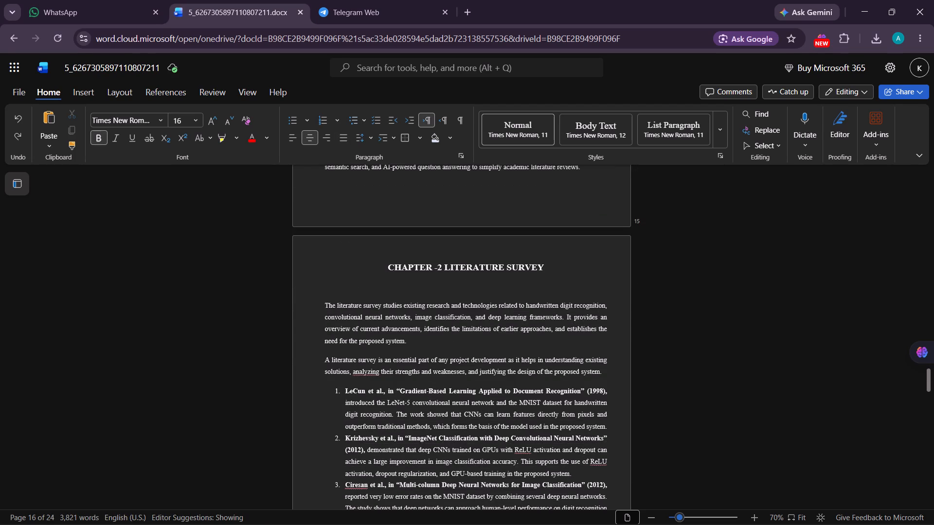
pyautogui.moveTo(324, 305); pyautogui.dragTo(405, 432)
pyautogui.scroll(-6, 403, 431)
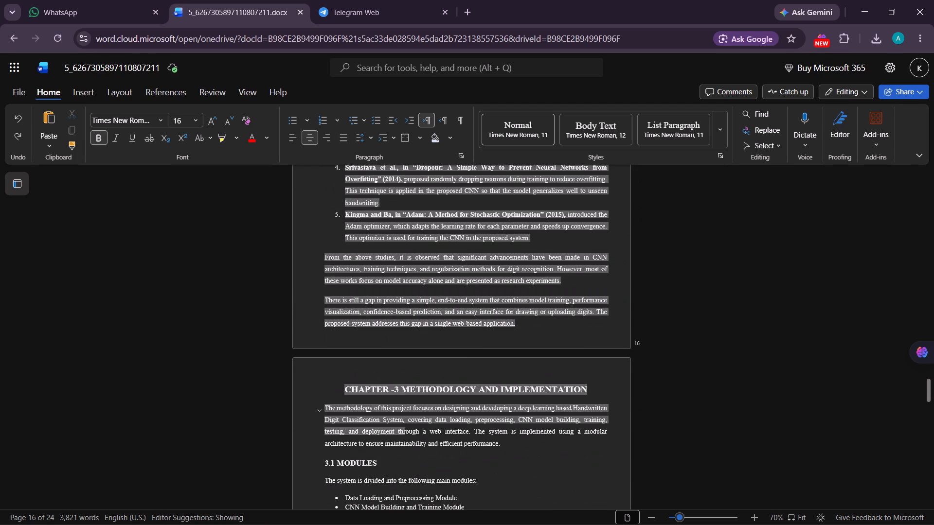
pyautogui.moveTo(405, 432); pyautogui.dragTo(531, 323)
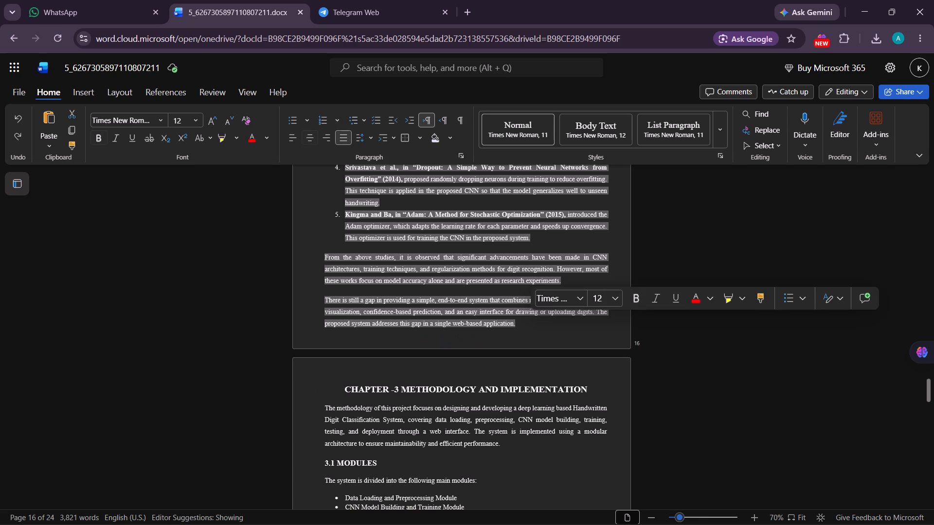
pyautogui.hotkey('ctrl', 'v')
pyautogui.scroll(-1, 532, 323)
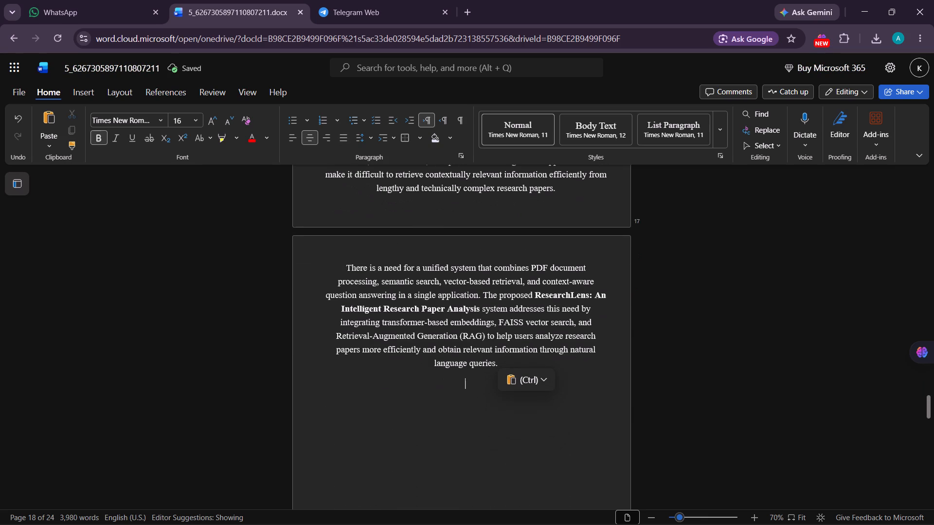
# Set the pasted Chapter 2 survey text below its heading to font size 12 and justify it.
pyautogui.scroll(2, 532, 323)
pyautogui.moveTo(506, 488); pyautogui.dragTo(505, 488)
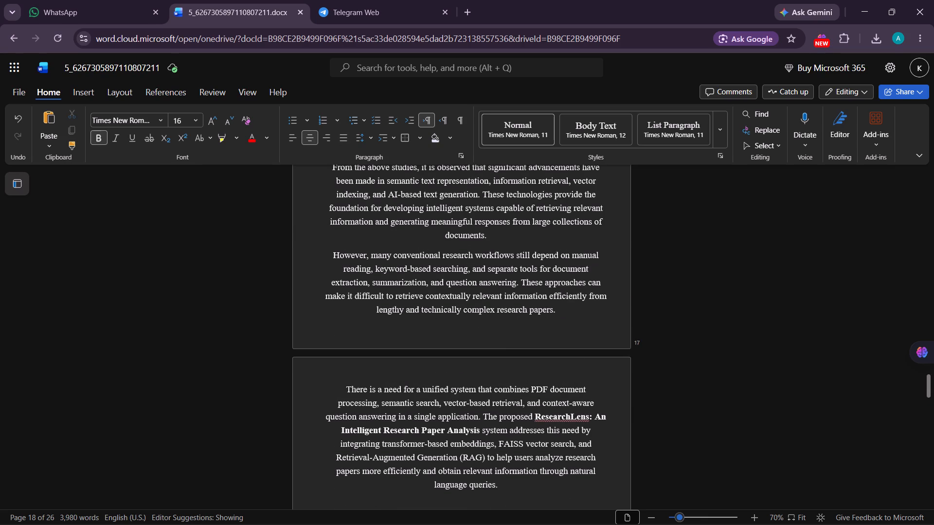
pyautogui.moveTo(505, 488); pyautogui.dragTo(376, 283)
pyautogui.scroll(3, 406, 339)
pyautogui.scroll(3, 378, 293)
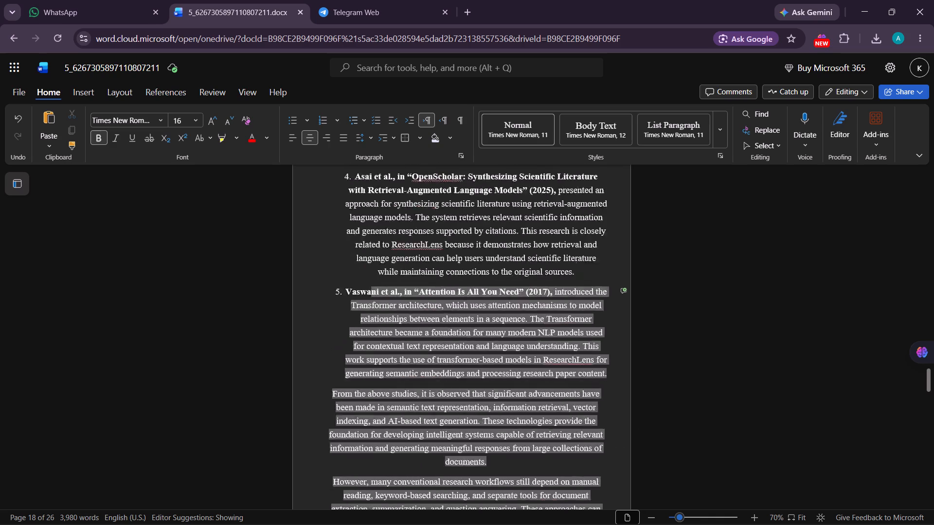
pyautogui.moveTo(376, 283); pyautogui.dragTo(369, 259)
pyautogui.scroll(8, 370, 262)
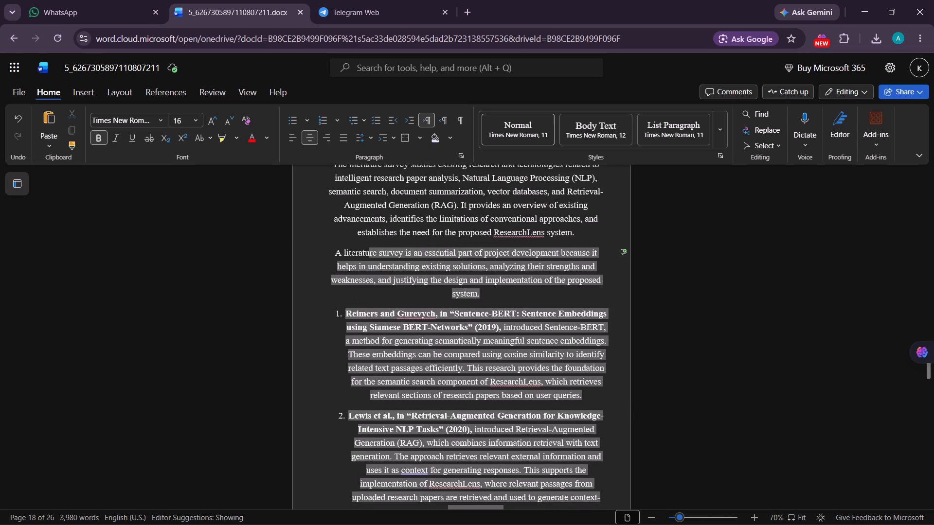
pyautogui.scroll(2, 369, 259)
pyautogui.moveTo(369, 259); pyautogui.dragTo(331, 410)
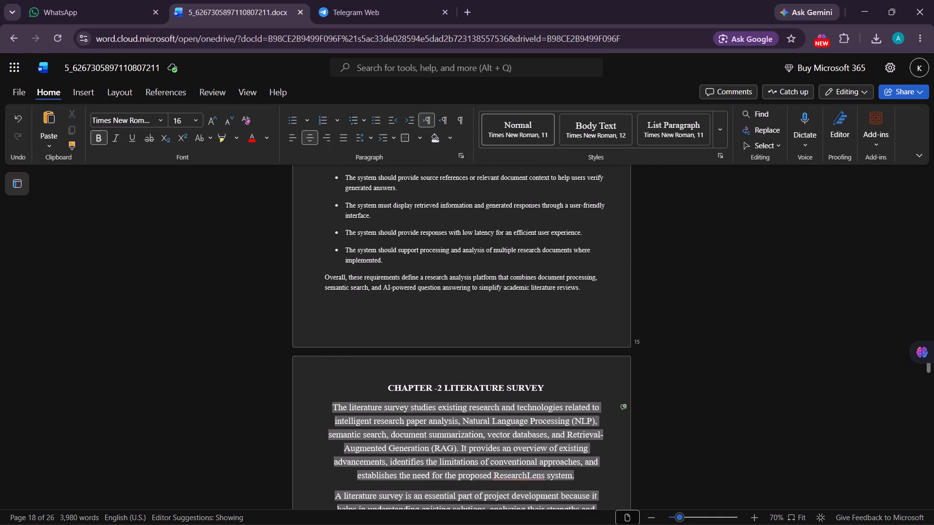
pyautogui.moveTo(331, 410); pyautogui.dragTo(331, 409)
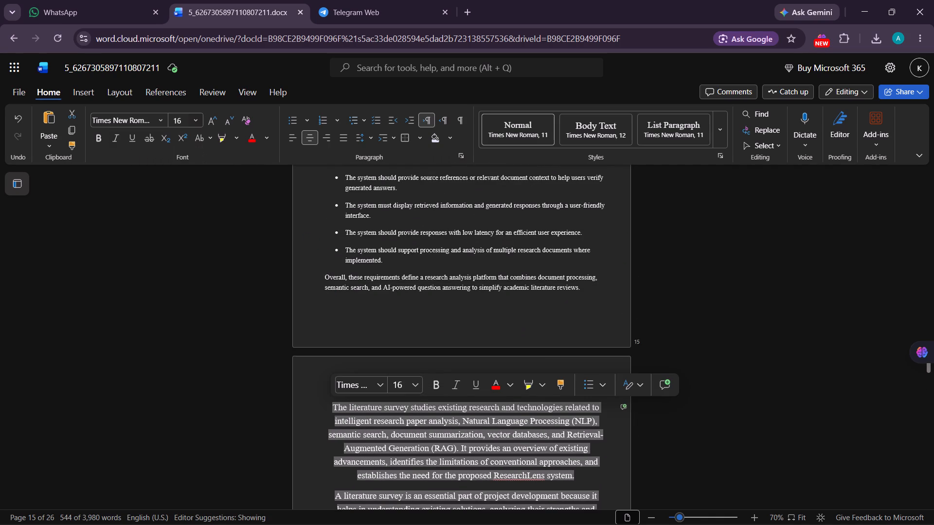
pyautogui.click(186, 121)
pyautogui.write('12')
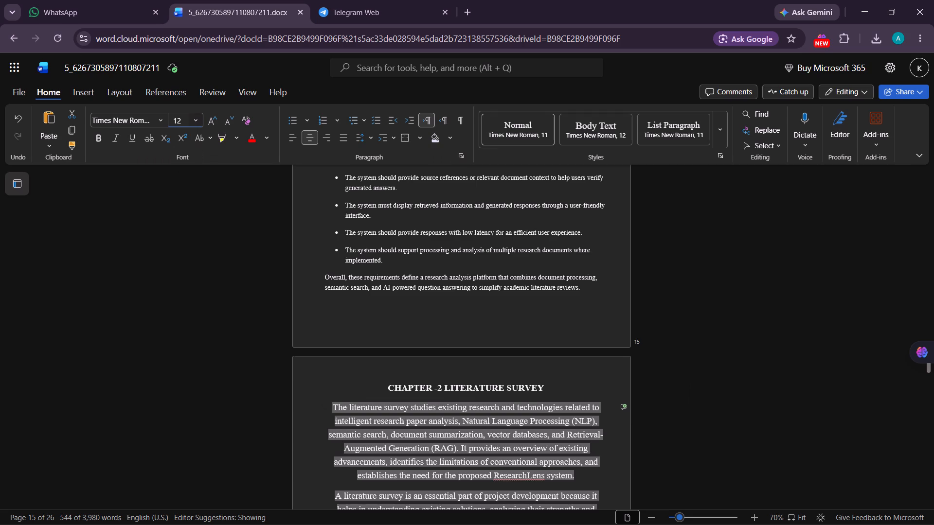
pyautogui.press('Return')
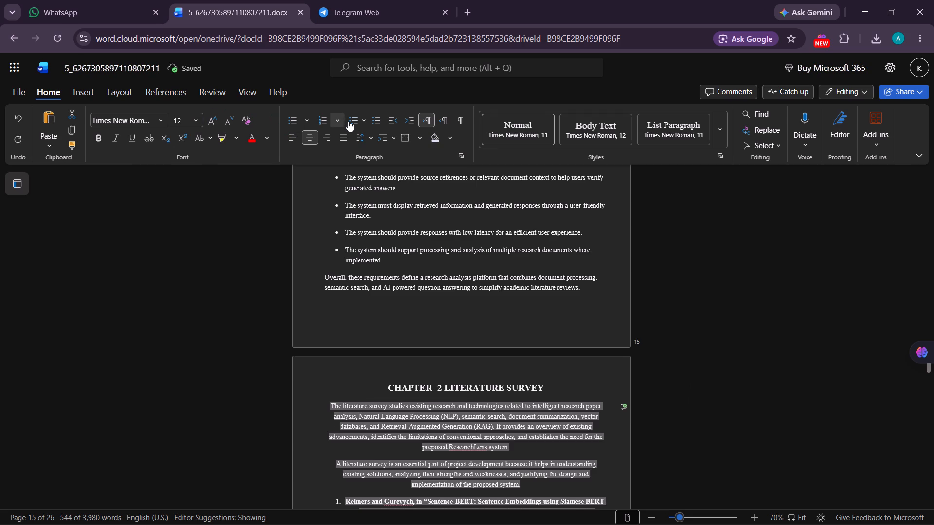
pyautogui.click(344, 133)
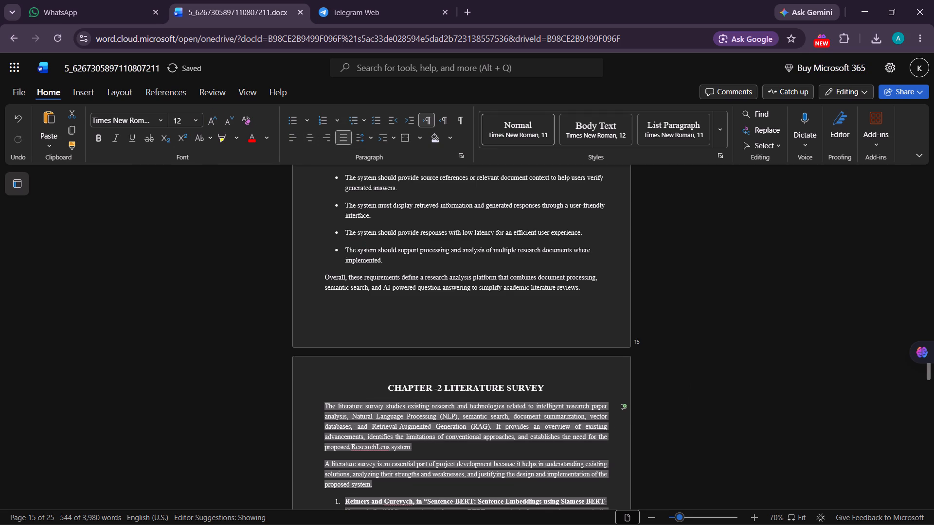
pyautogui.click(318, 350)
# Delete the empty lines after Chapter 2's closing paragraph ending "natural language queries.".
pyautogui.scroll(-12, 321, 350)
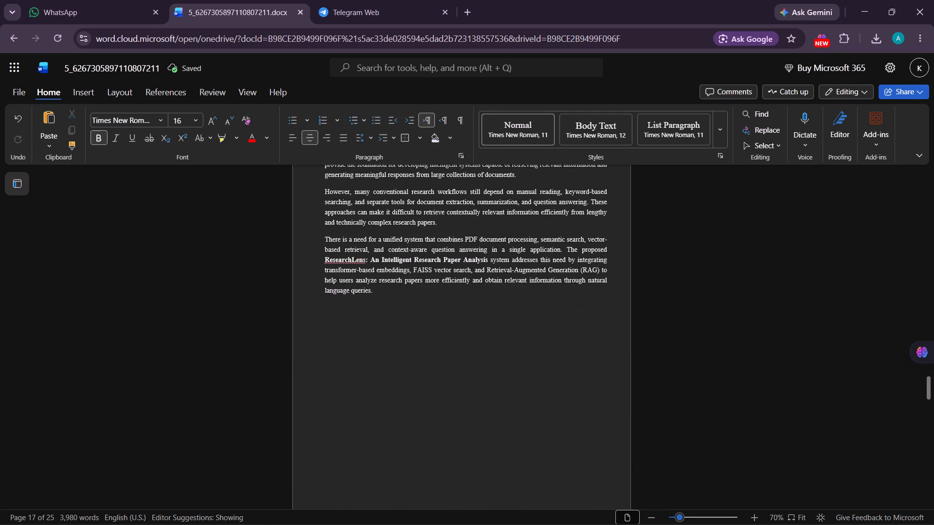
pyautogui.scroll(-5, 318, 299)
pyautogui.scroll(3, 317, 296)
pyautogui.click(359, 329)
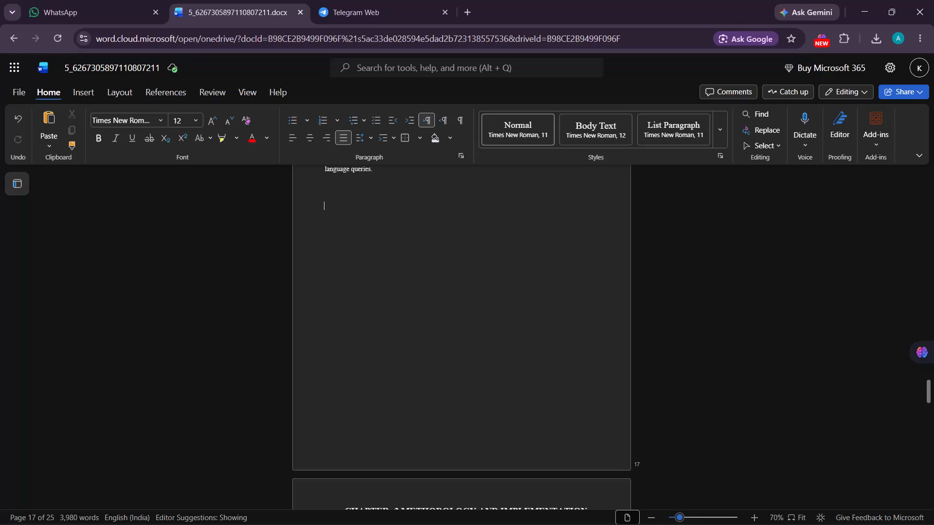
pyautogui.press('BackSpace')
pyautogui.press('BackSpace')
pyautogui.press('BackSpace')
pyautogui.press('Down')
pyautogui.press('Down')
pyautogui.press('Down')
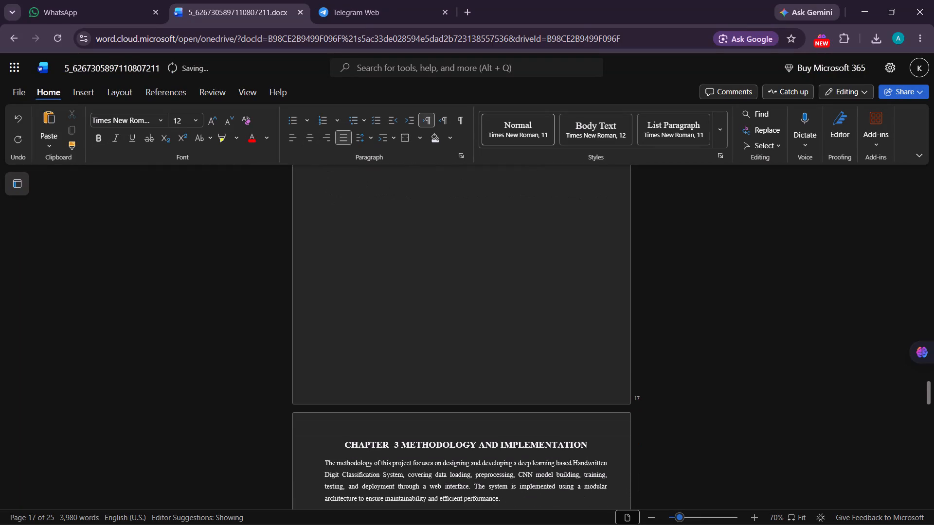
pyautogui.press('Down')
pyautogui.press('Down')
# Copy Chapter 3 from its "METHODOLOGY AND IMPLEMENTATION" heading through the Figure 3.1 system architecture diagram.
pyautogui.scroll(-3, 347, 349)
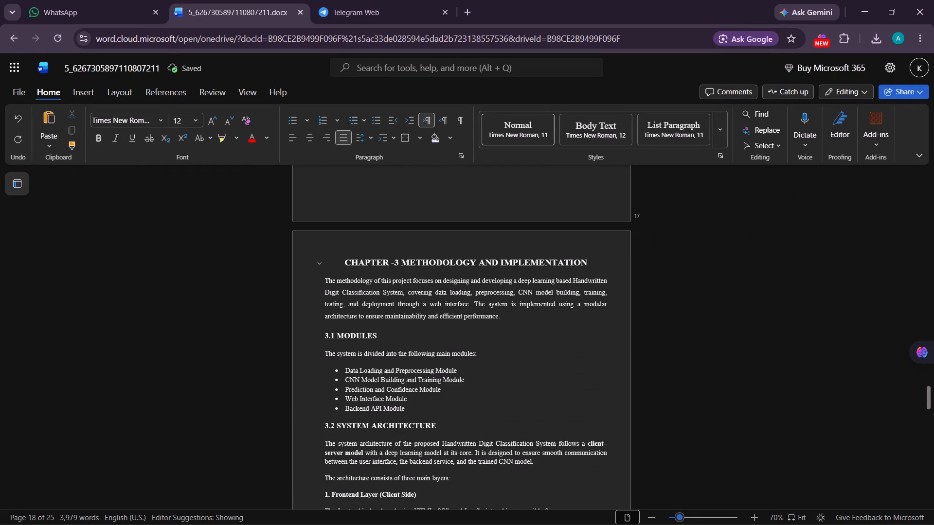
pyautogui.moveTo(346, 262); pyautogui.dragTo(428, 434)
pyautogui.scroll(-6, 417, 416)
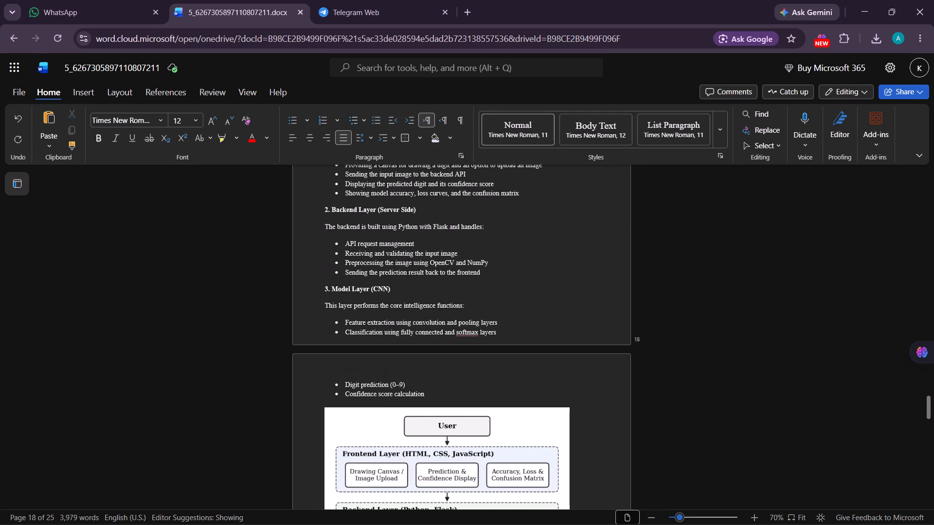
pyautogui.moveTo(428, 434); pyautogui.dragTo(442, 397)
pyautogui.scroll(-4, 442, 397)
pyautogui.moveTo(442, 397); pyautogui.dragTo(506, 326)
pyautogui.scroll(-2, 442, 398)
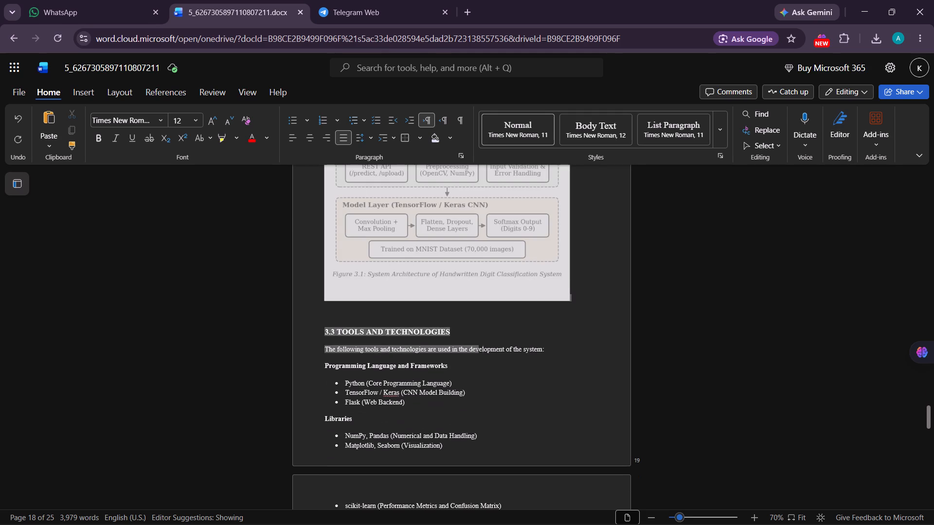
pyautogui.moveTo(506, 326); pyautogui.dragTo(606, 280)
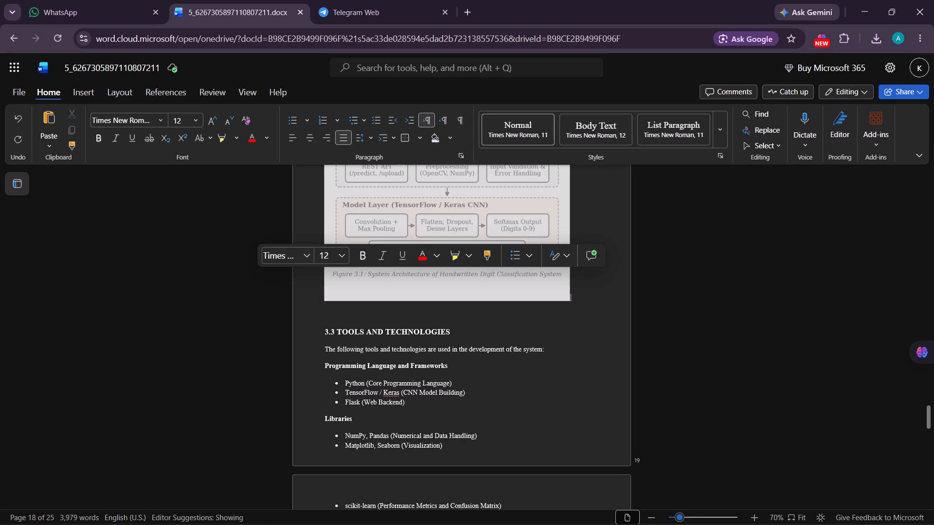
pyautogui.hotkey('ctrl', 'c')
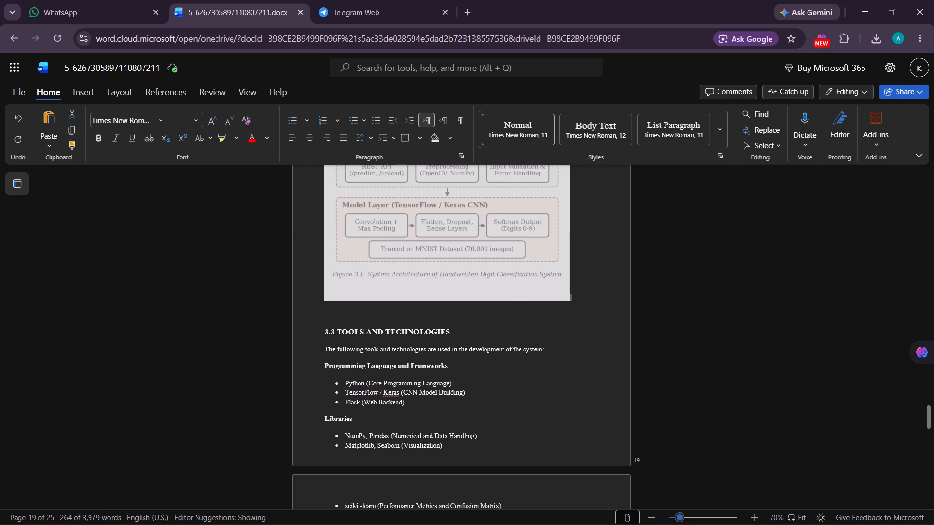
# Copy the report's entire "CHAPTER -4 RESULT" section, heading and bullet points included.
pyautogui.scroll(-20, 606, 280)
pyautogui.scroll(-6, 606, 285)
pyautogui.scroll(5, 606, 285)
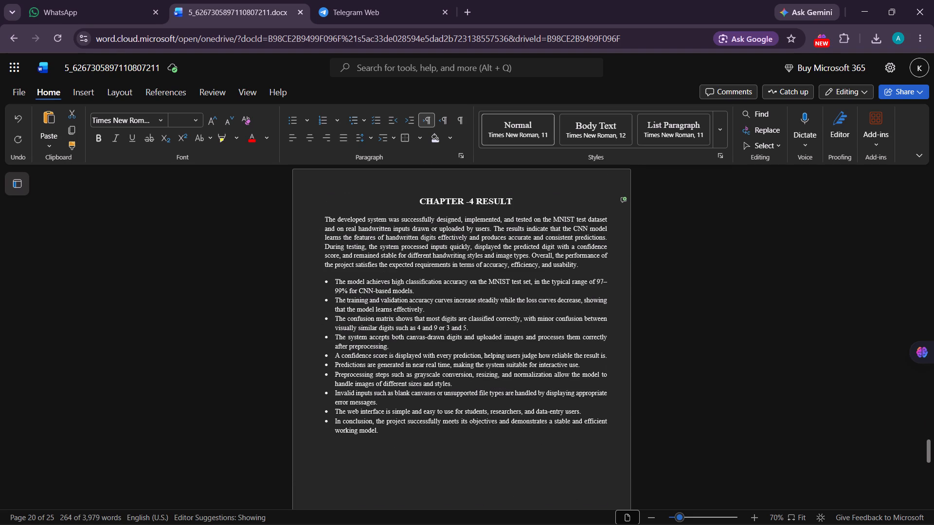
pyautogui.moveTo(413, 204); pyautogui.dragTo(433, 437)
pyautogui.hotkey('ctrl', 'c')
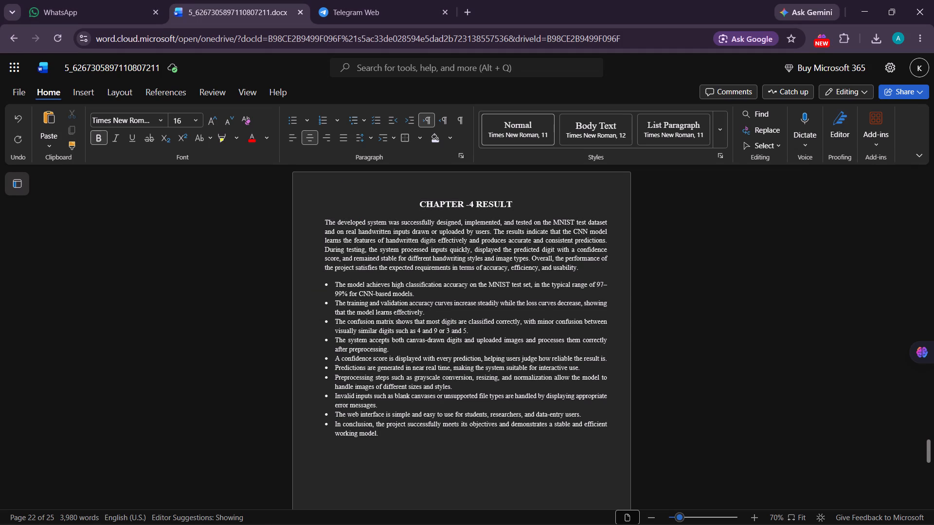
pyautogui.moveTo(323, 220); pyautogui.dragTo(379, 434)
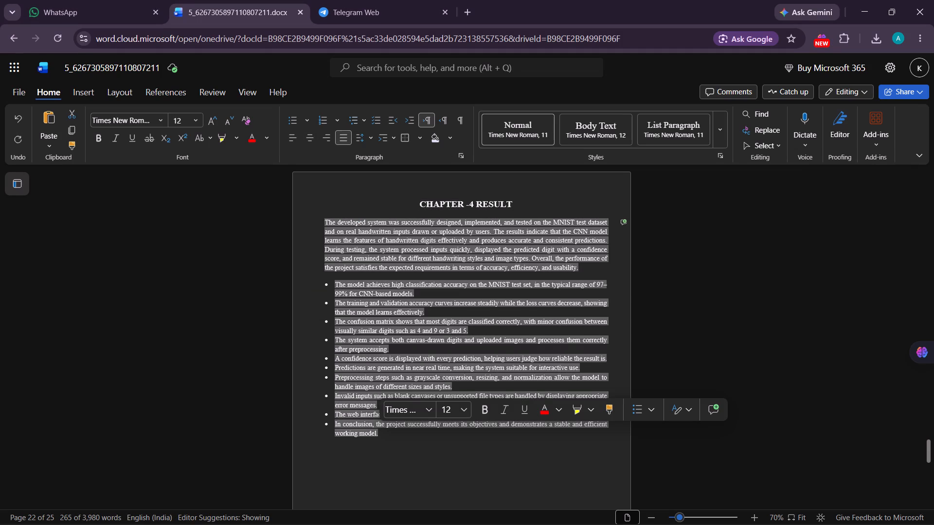
pyautogui.hotkey('ctrl', 'v')
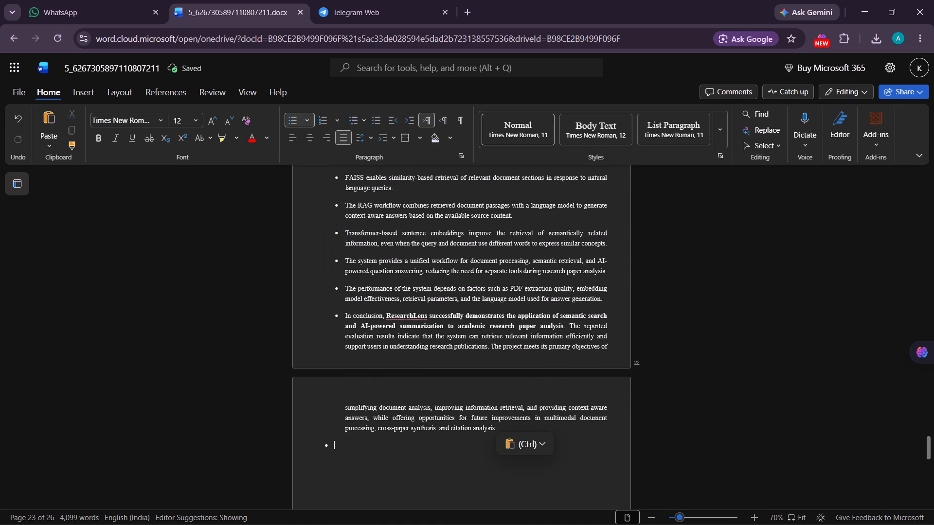
pyautogui.press('BackSpace')
pyautogui.press('BackSpace')
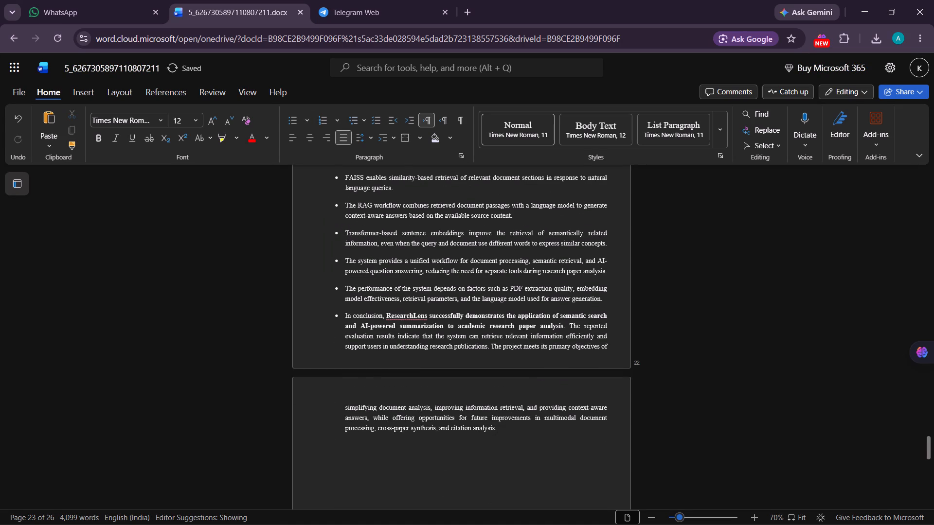
# Remove the bullet and indent from Chapter 4's opening paragraph, "The developed system, ResearchLens".
pyautogui.scroll(4, 552, 463)
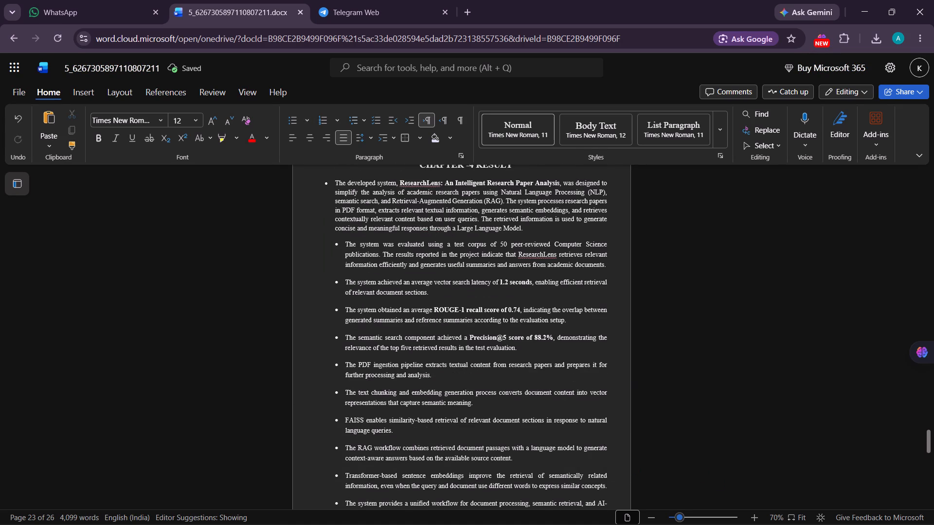
pyautogui.scroll(2, 360, 264)
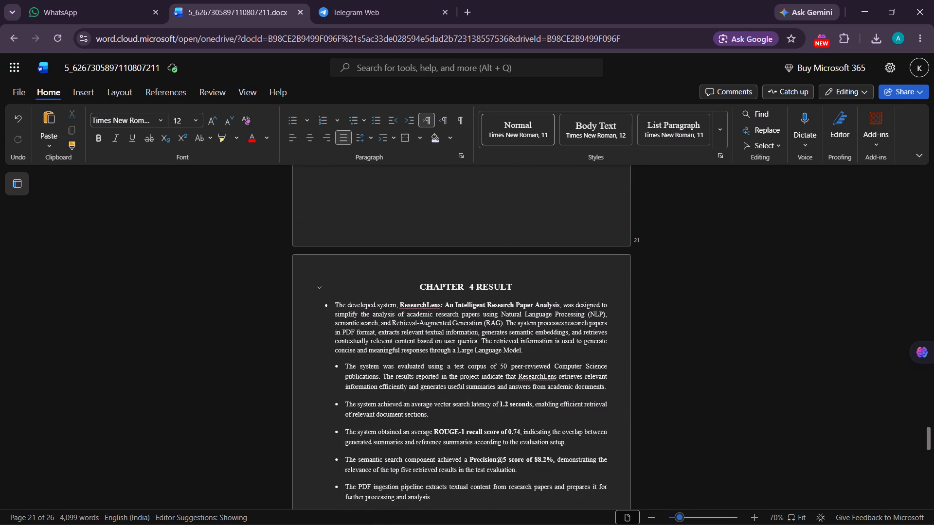
pyautogui.click(335, 302)
pyautogui.press('BackSpace')
pyautogui.press('BackSpace')
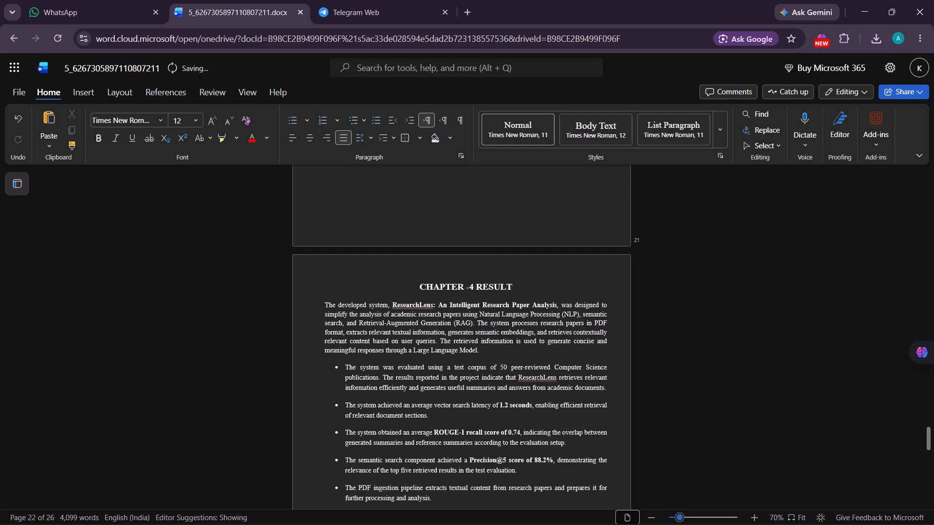
pyautogui.moveTo(429, 340); pyautogui.dragTo(473, 340)
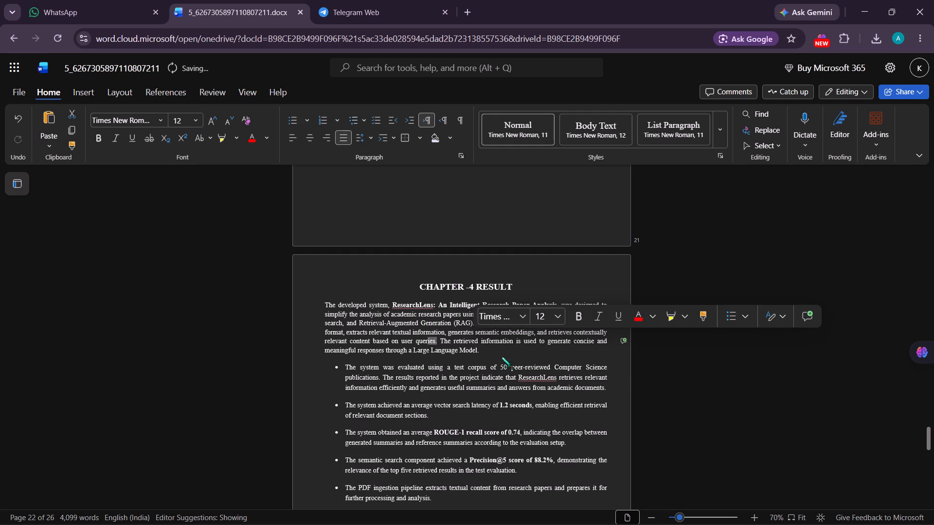
pyautogui.click(503, 354)
# Turn the last Chapter 4 bullet, "In conclusion, ResearchLens", into a plain paragraph without bullet or hanging indent.
pyautogui.scroll(-7, 503, 353)
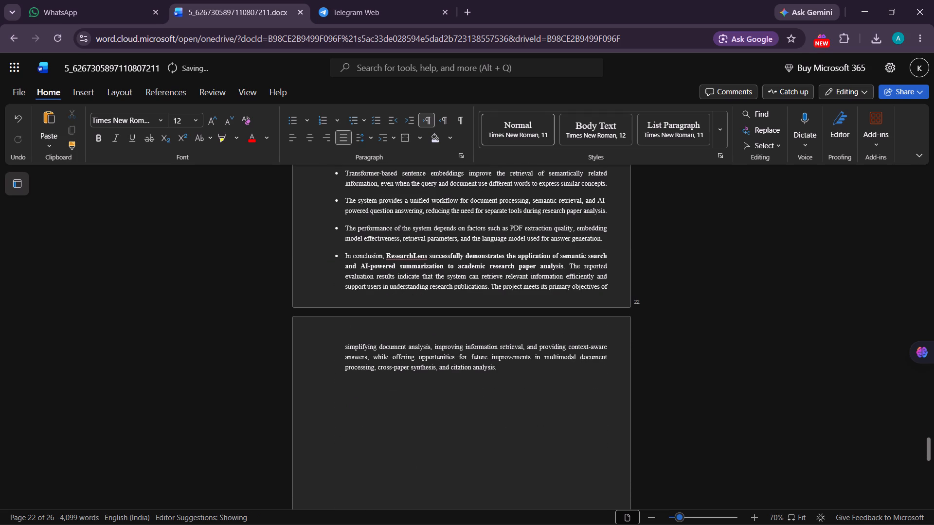
pyautogui.click(346, 257)
pyautogui.press('BackSpace')
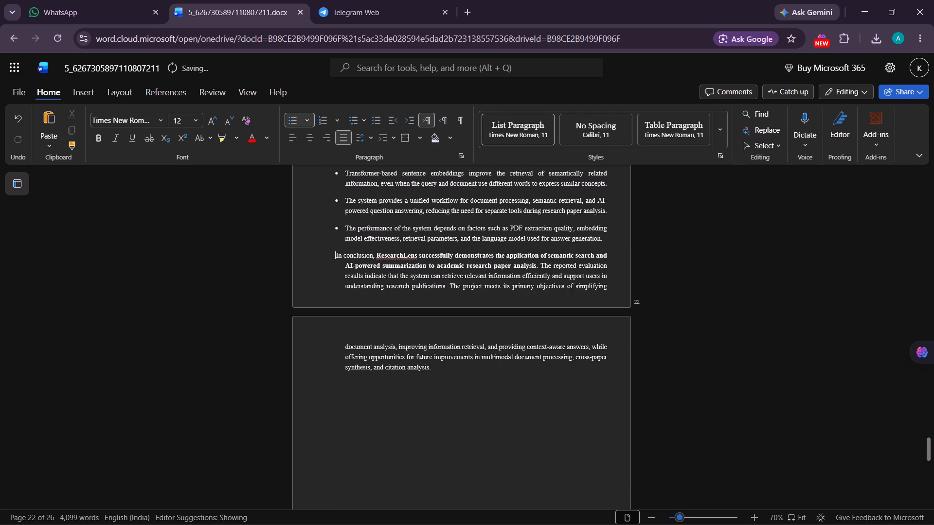
pyautogui.press('BackSpace')
# Shorten Chapter 4 by deleting the two bullet points on text chunking and embedding generation and on FAISS similarity-based retrieval.
pyautogui.scroll(-2, 430, 354)
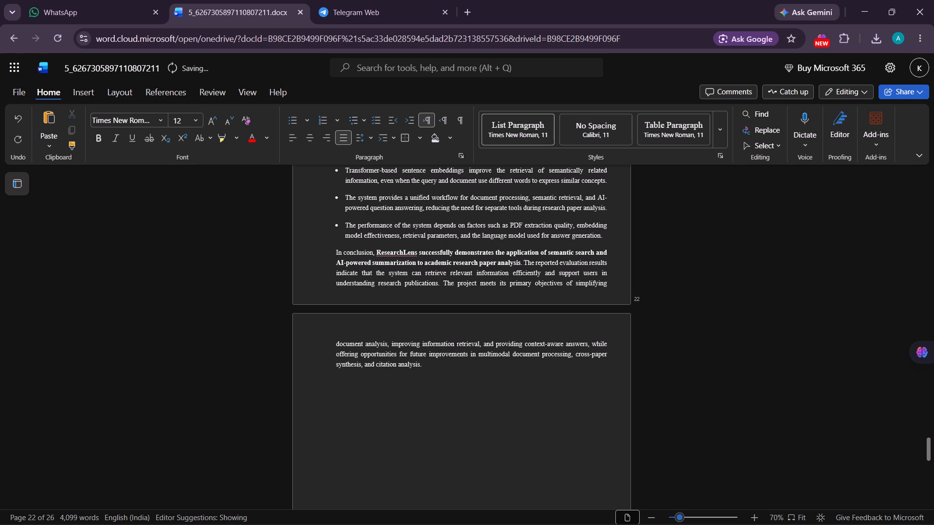
pyautogui.scroll(-7, 431, 355)
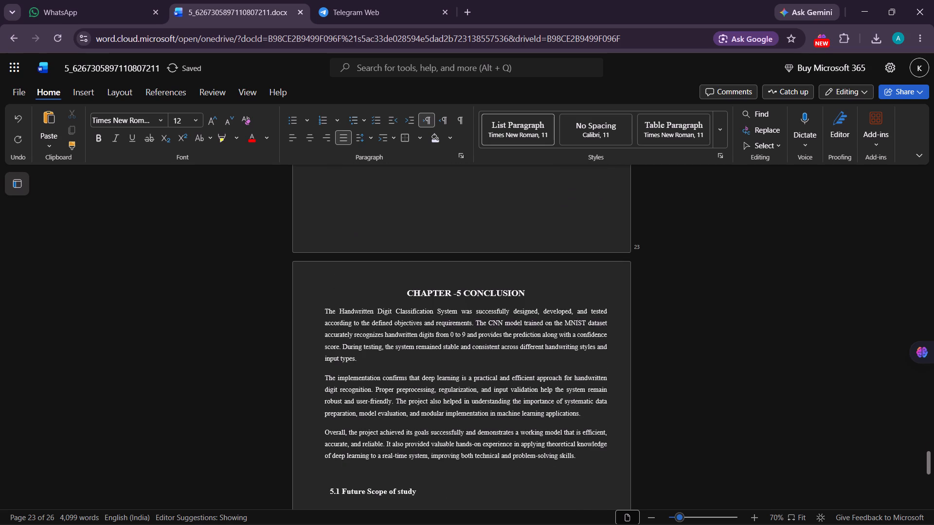
pyautogui.scroll(9, 426, 352)
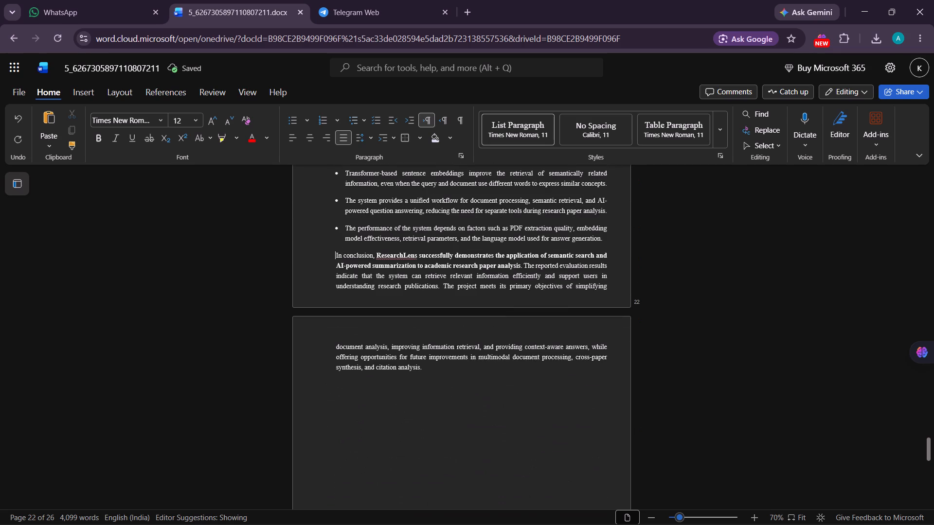
pyautogui.scroll(4, 426, 351)
pyautogui.scroll(-5, 426, 351)
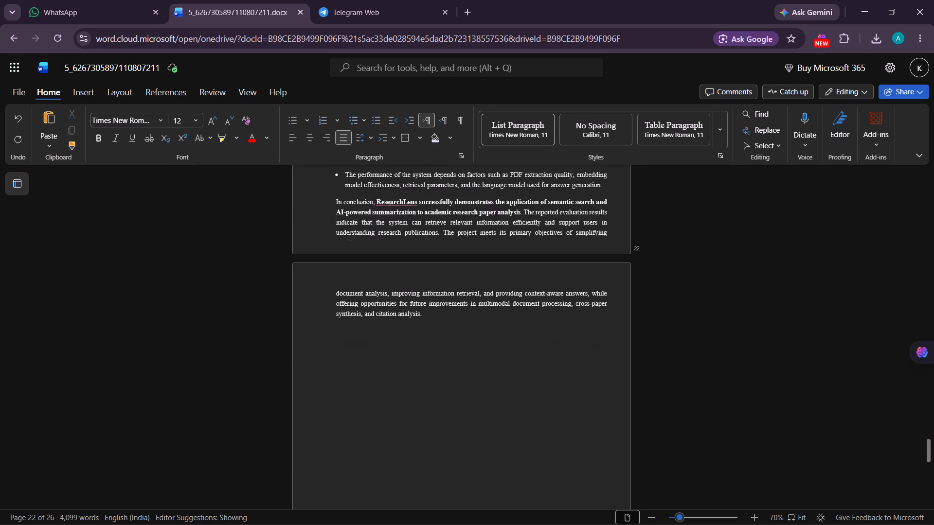
pyautogui.scroll(-4, 426, 350)
pyautogui.scroll(5, 425, 350)
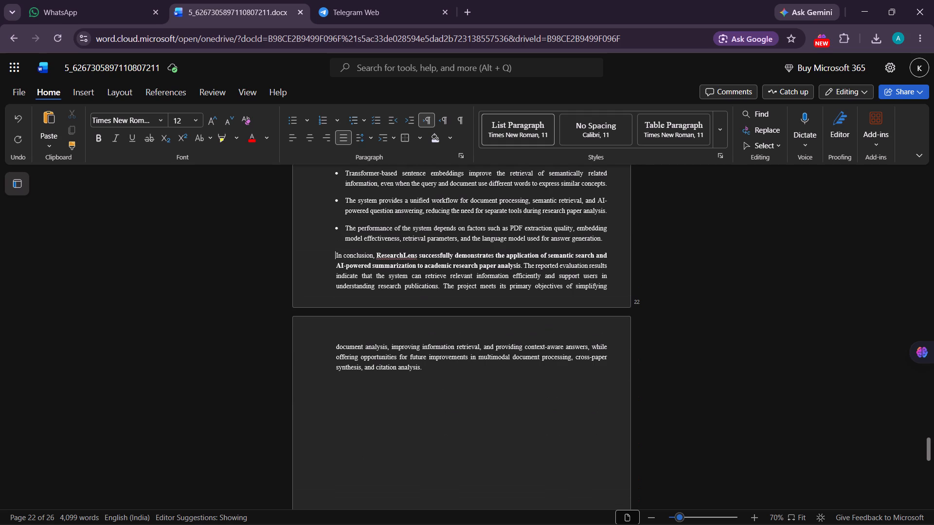
pyautogui.scroll(5, 425, 350)
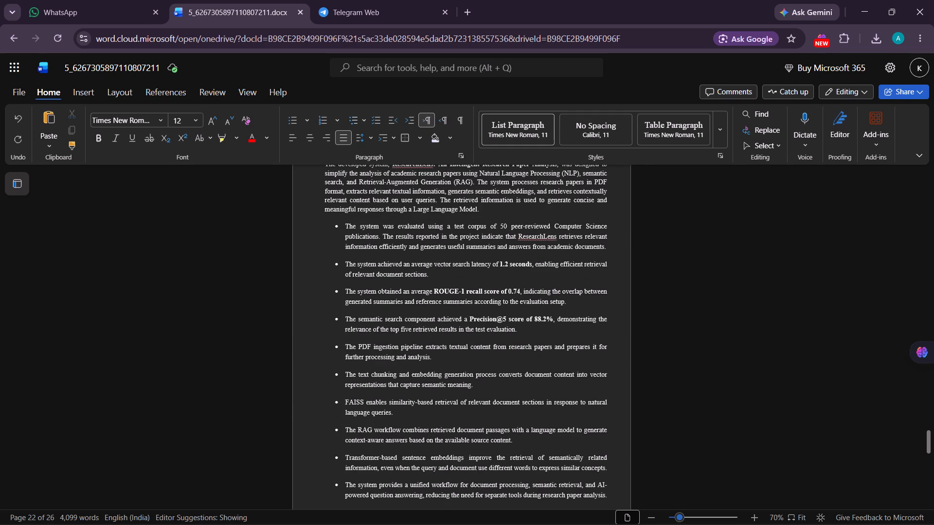
pyautogui.scroll(-3, 436, 289)
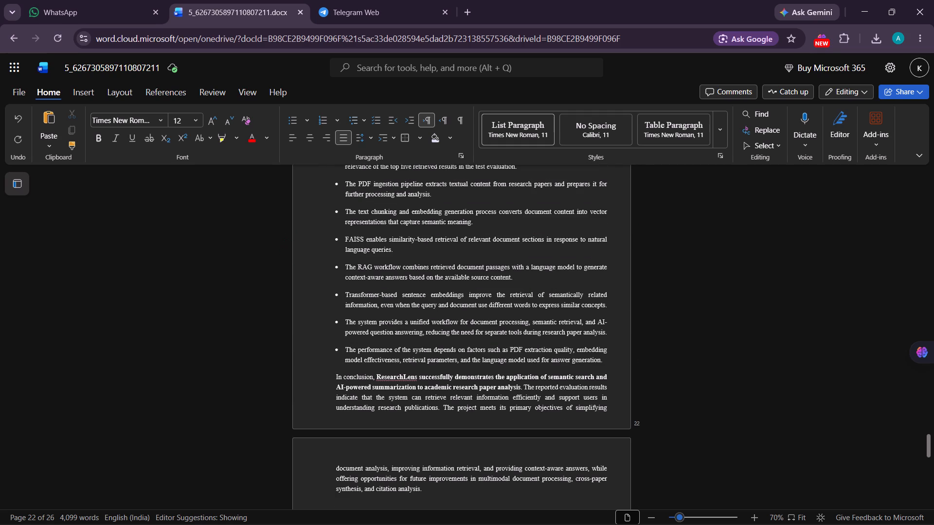
pyautogui.moveTo(333, 209); pyautogui.dragTo(384, 241)
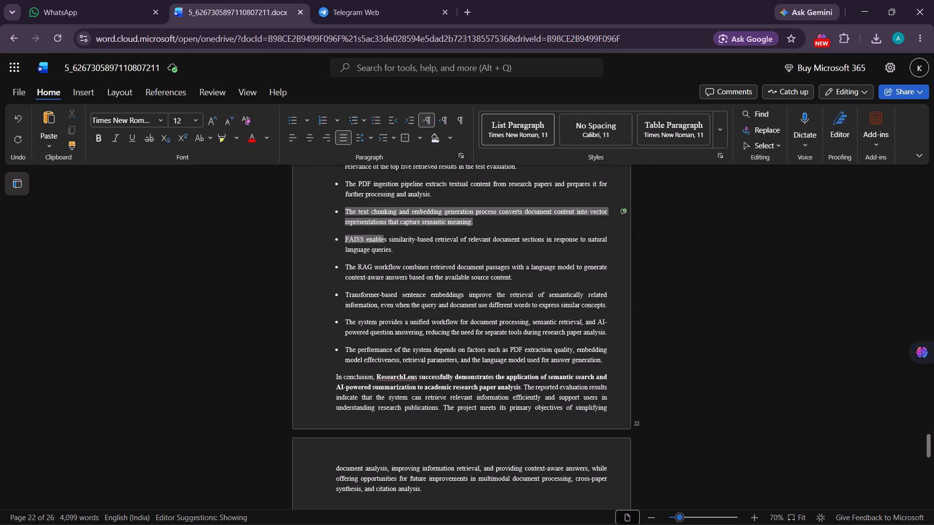
pyautogui.moveTo(384, 241); pyautogui.dragTo(395, 251)
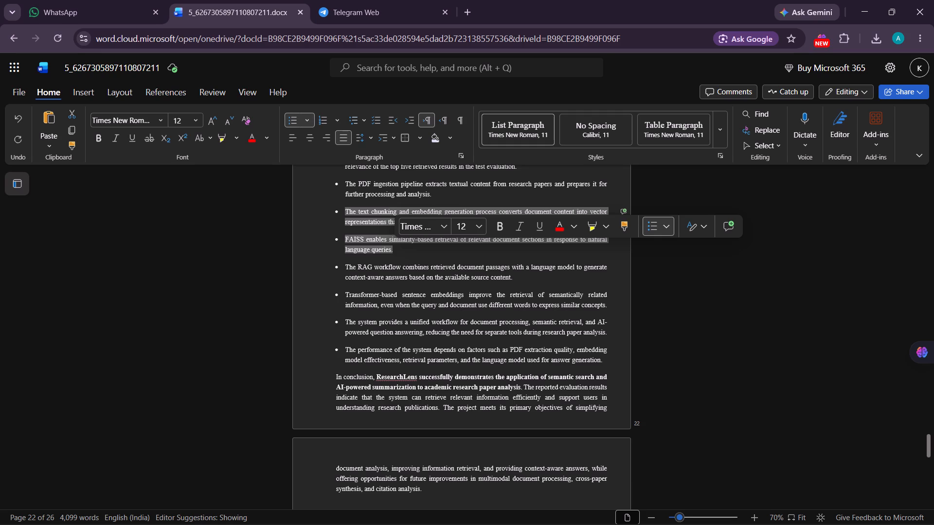
pyautogui.press('BackSpace')
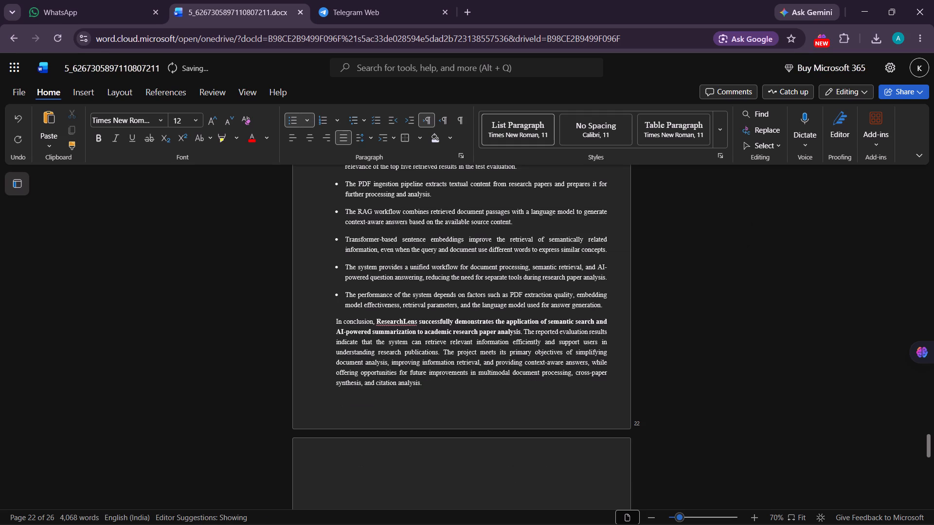
# Delete the blank page in front of the "CHAPTER -5 CONCLUSION" heading.
pyautogui.scroll(-9, 409, 286)
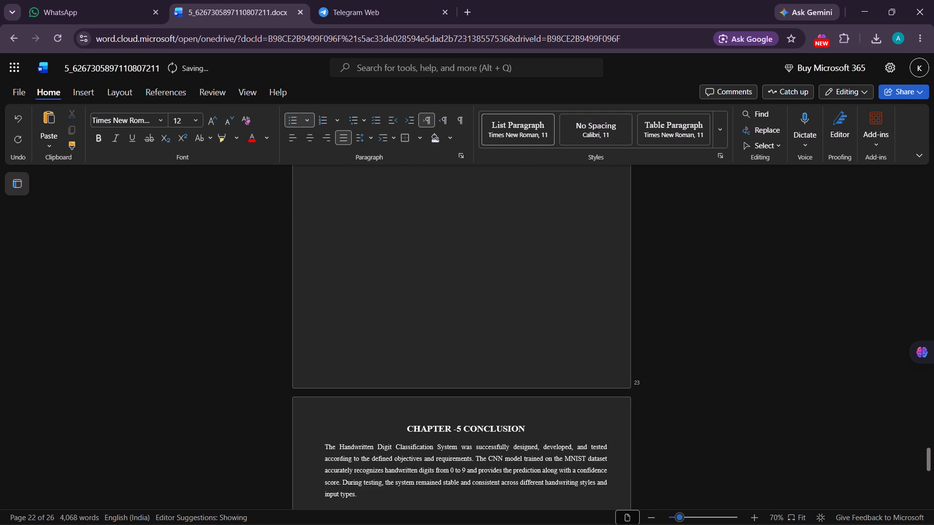
pyautogui.click(406, 403)
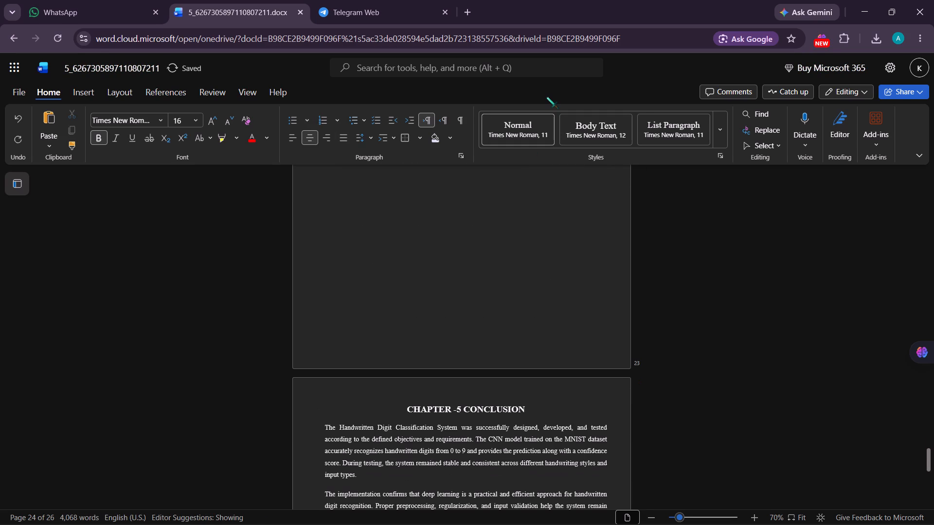
pyautogui.press('BackSpace')
pyautogui.press('BackSpace')
pyautogui.press('BackSpace')
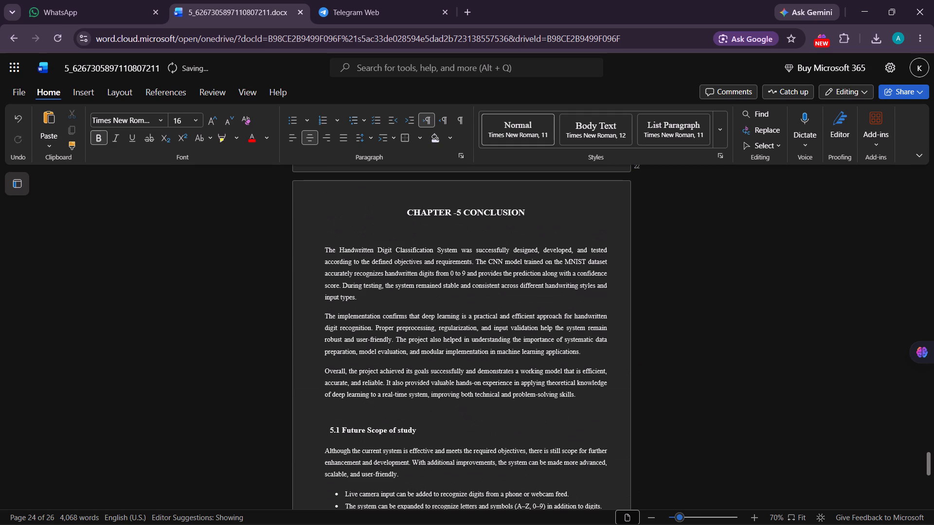
# Copy all of Chapter 5, from the "CHAPTER -5 CONCLUSION" heading through the final paragraph of "5.1 Future Scope of study".
pyautogui.scroll(3, 505, 356)
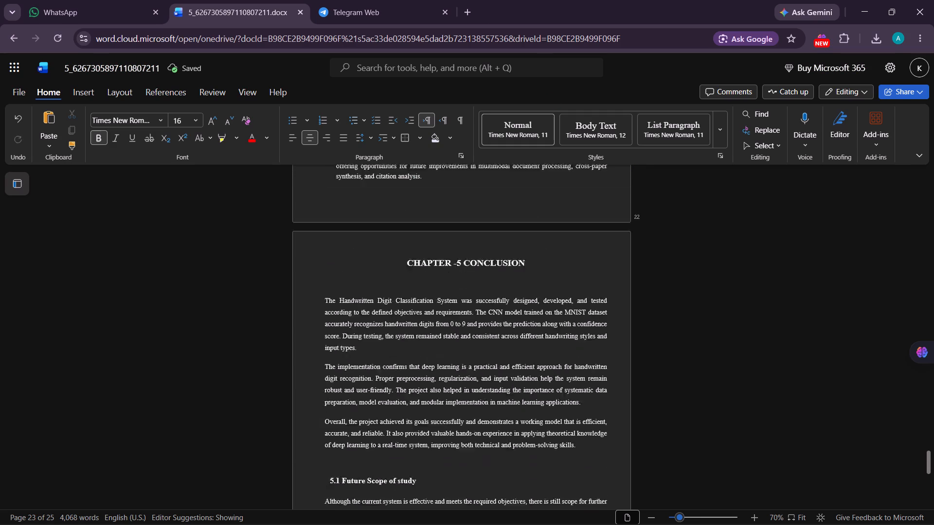
pyautogui.scroll(1, 505, 356)
pyautogui.scroll(-2, 507, 354)
pyautogui.scroll(-2, 454, 319)
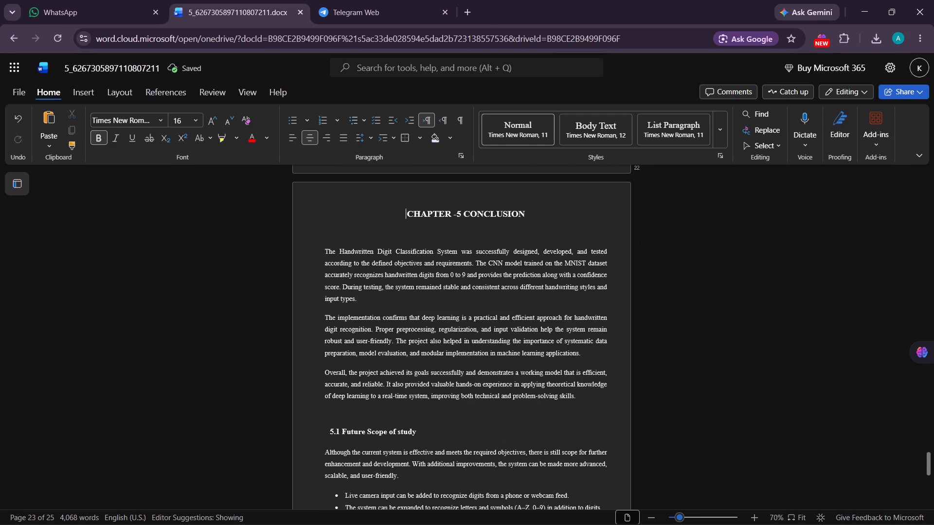
pyautogui.moveTo(403, 216); pyautogui.dragTo(511, 474)
pyautogui.scroll(-2, 511, 474)
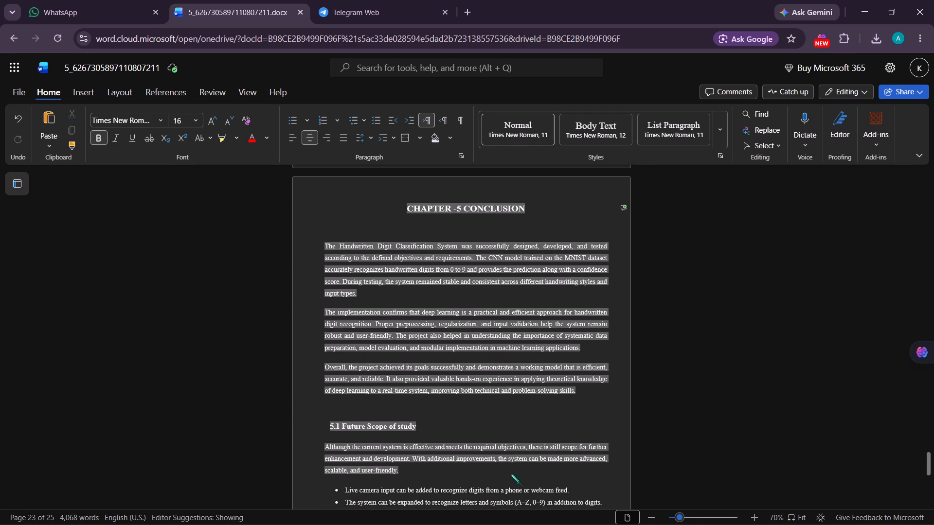
pyautogui.scroll(-1, 511, 474)
pyautogui.moveTo(511, 474); pyautogui.dragTo(387, 282)
pyautogui.scroll(-4, 510, 426)
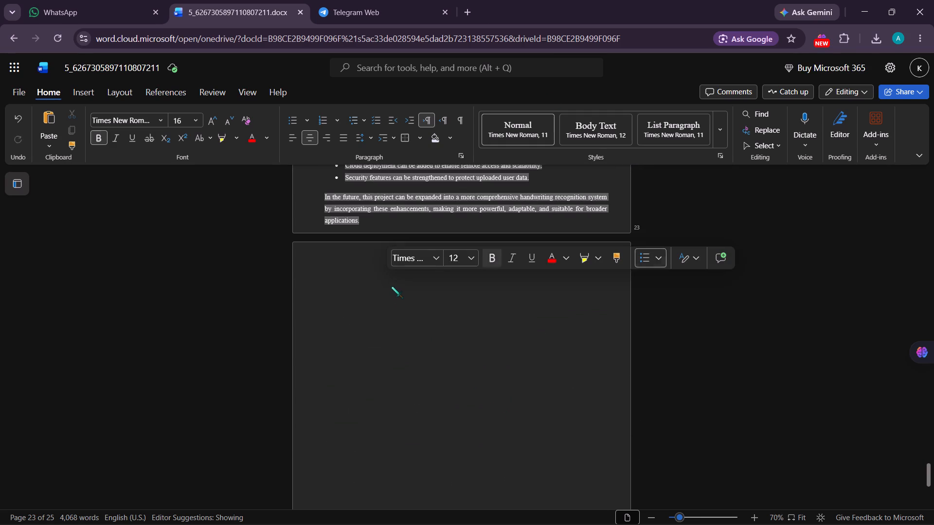
pyautogui.hotkey('ctrl', 'c')
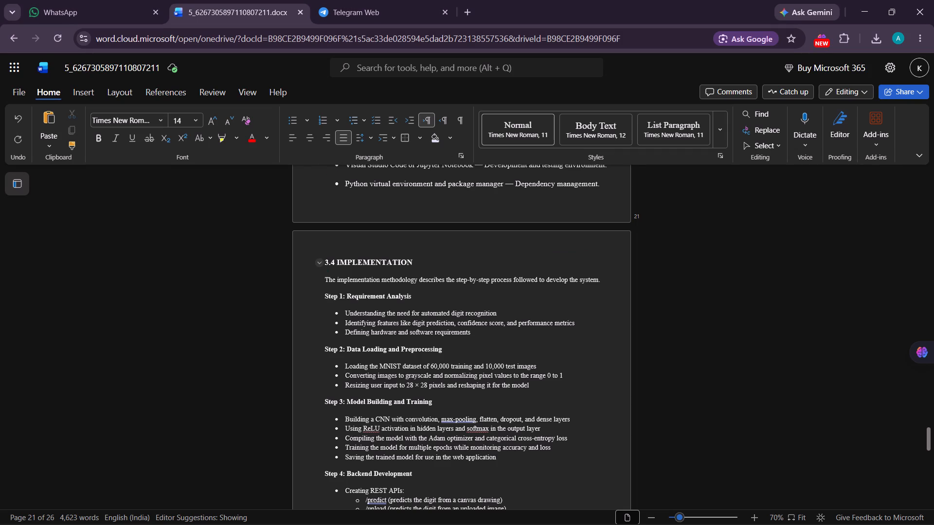
pyautogui.moveTo(325, 280); pyautogui.dragTo(418, 361)
pyautogui.scroll(-6, 421, 371)
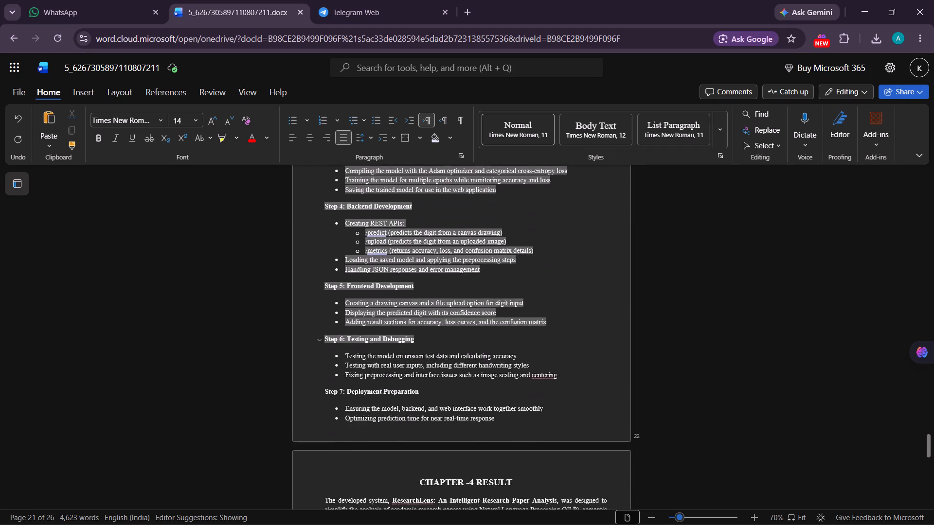
pyautogui.moveTo(418, 361); pyautogui.dragTo(503, 322)
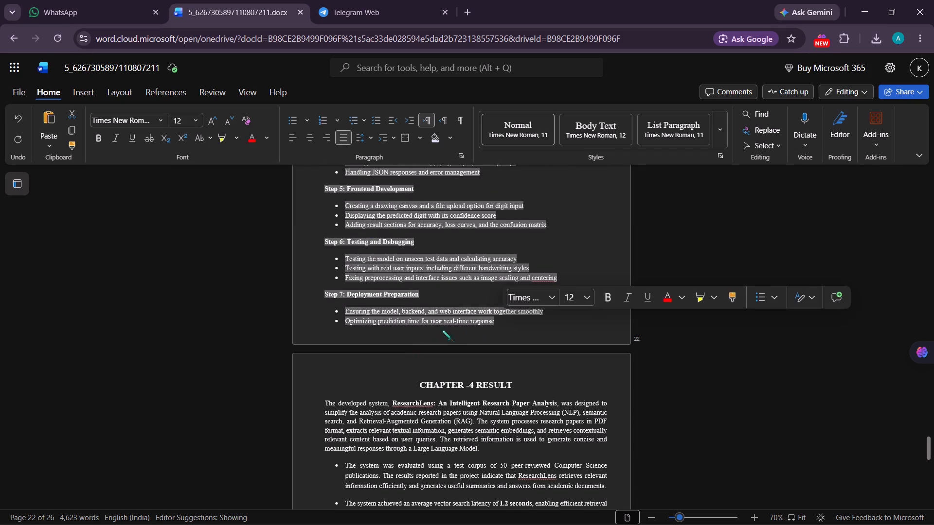
pyautogui.hotkey('ctrl', 'v')
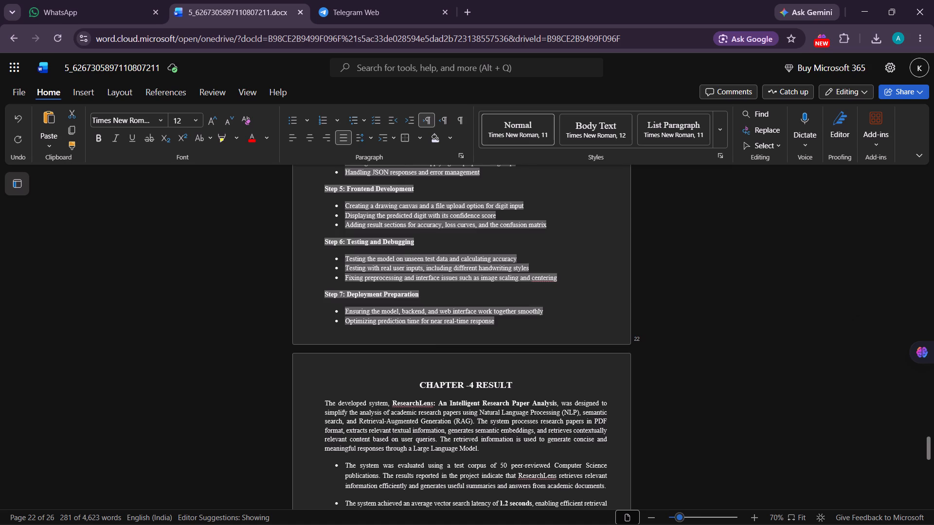
pyautogui.press('BackSpace')
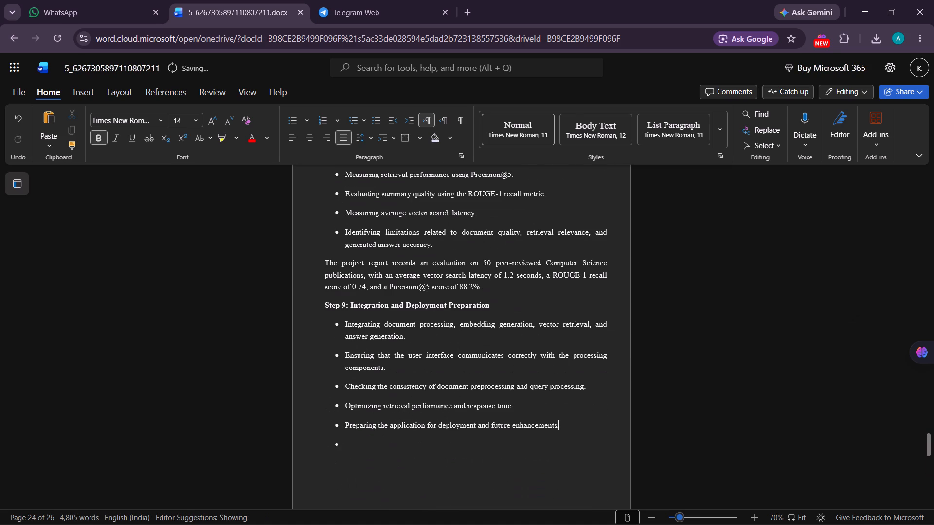
pyautogui.press('Down')
pyautogui.press('BackSpace')
pyautogui.press('BackSpace')
pyautogui.press('BackSpace')
pyautogui.press('BackSpace')
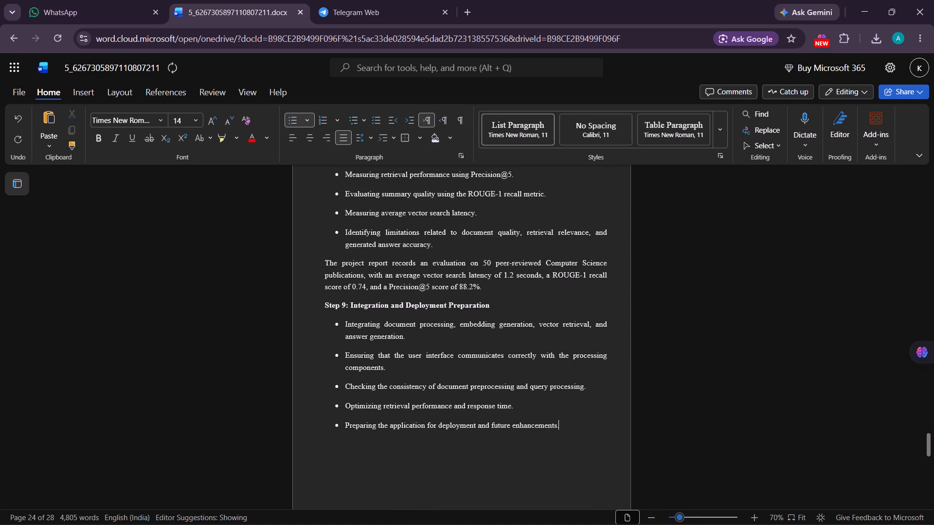
# Move the introductory sentence "The implementation methodology describes…" onto its own line below the 3.4 IMPLEMENTATION heading.
pyautogui.scroll(-4, 380, 392)
pyautogui.scroll(7, 378, 373)
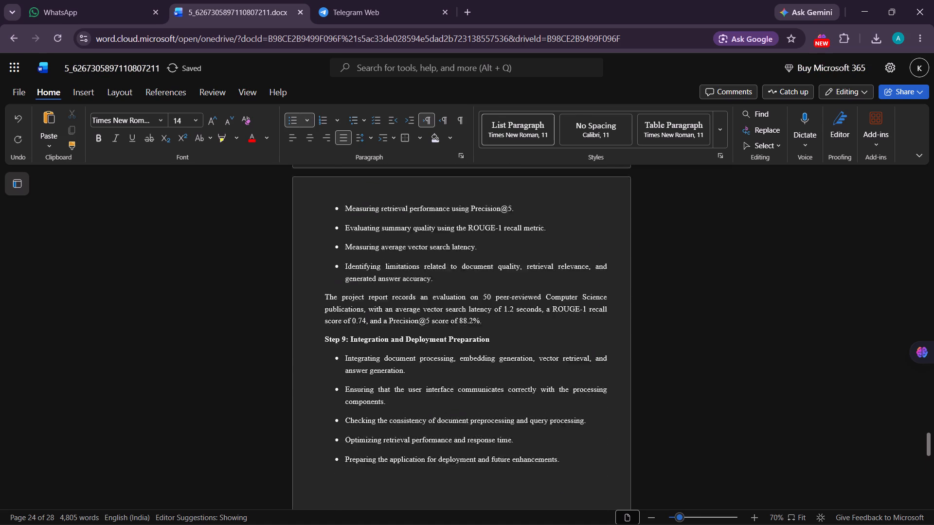
pyautogui.scroll(14, 377, 367)
pyautogui.scroll(9, 377, 367)
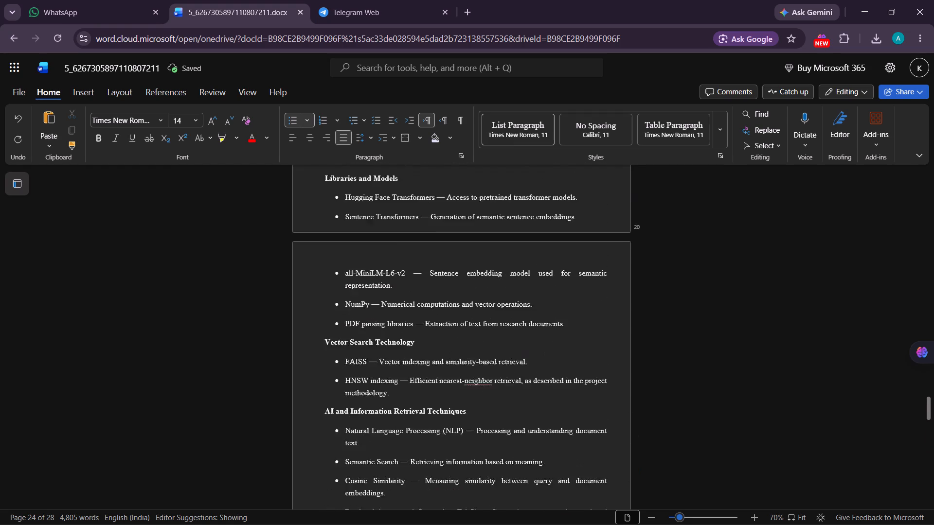
pyautogui.scroll(4, 363, 362)
pyautogui.scroll(-10, 363, 362)
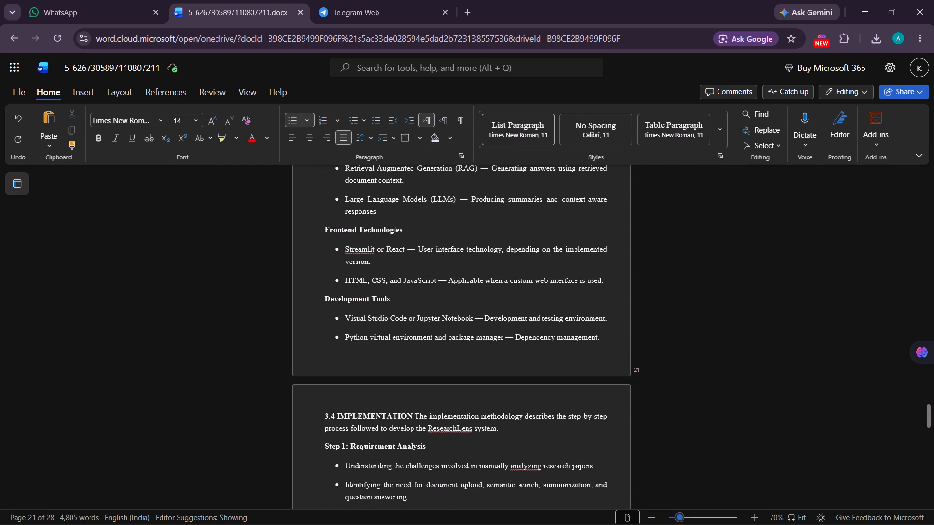
pyautogui.click(413, 414)
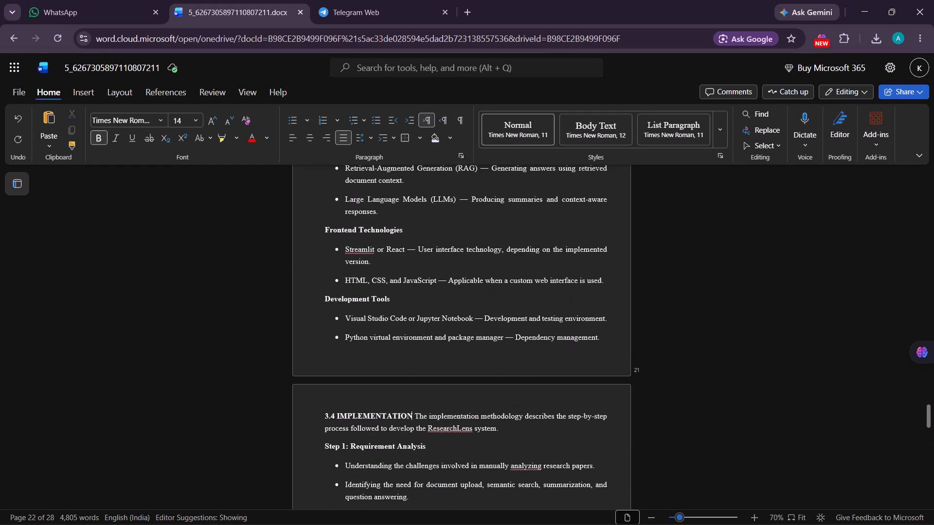
pyautogui.press('Right')
pyautogui.press('Right')
pyautogui.press('Return')
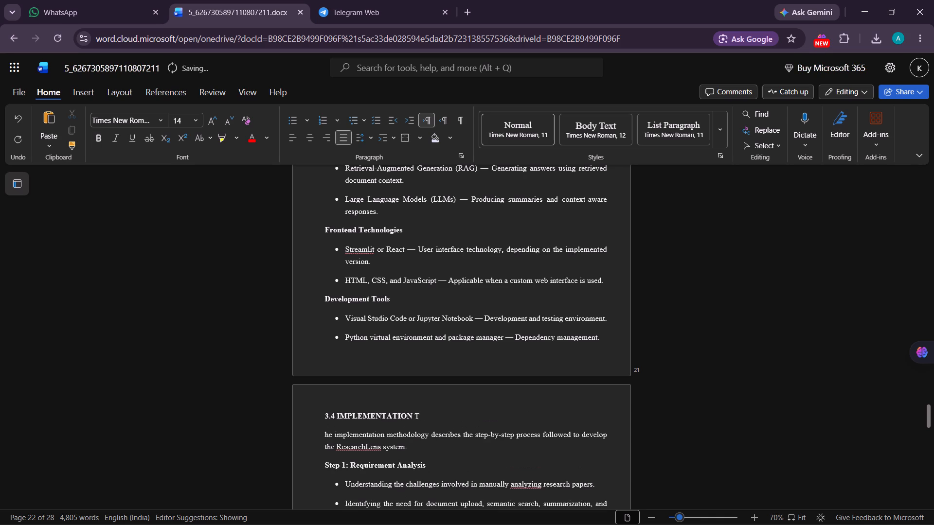
pyautogui.press('BackSpace')
pyautogui.press('Left')
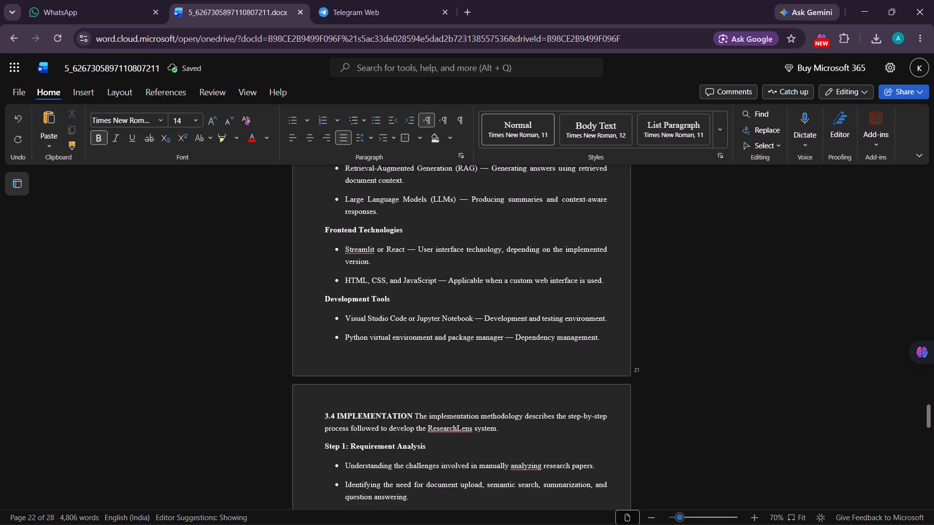
pyautogui.press('Return')
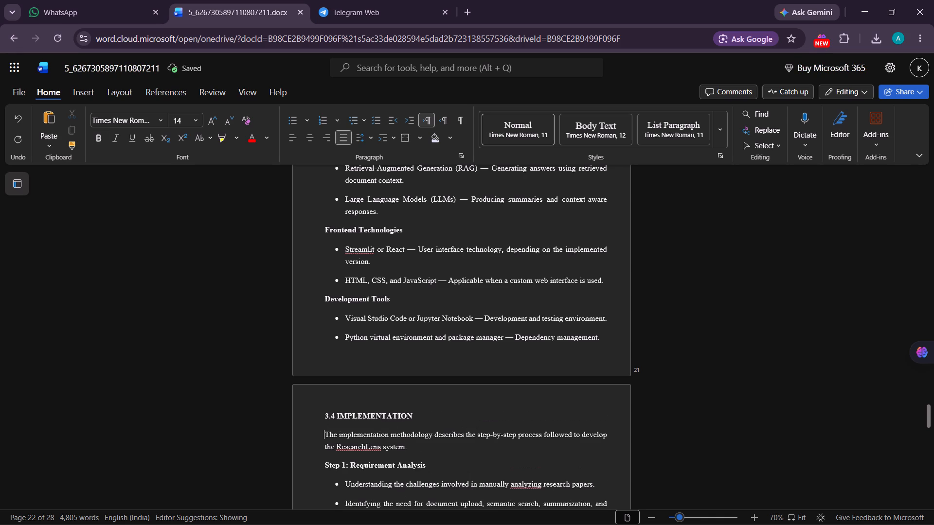
pyautogui.press('Return')
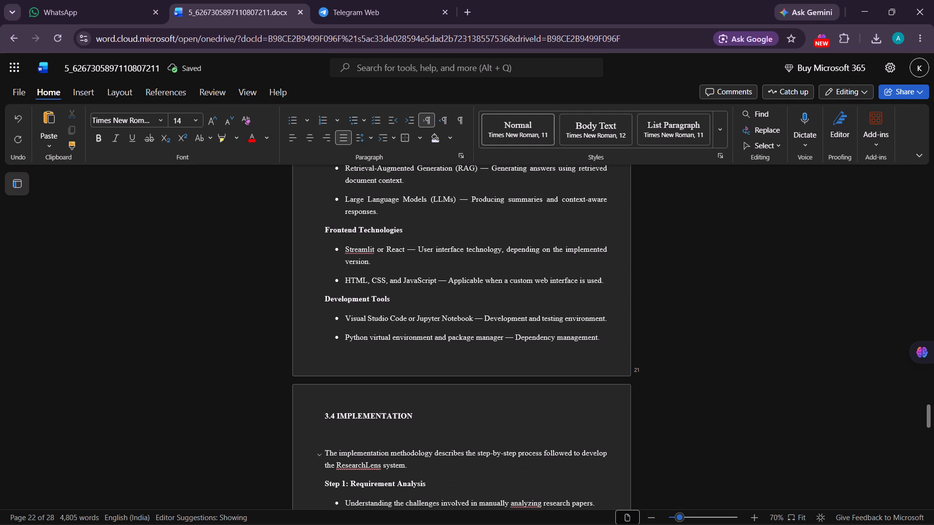
pyautogui.press('BackSpace')
# Move the introductory sentence "The following tools and technologies are used…" onto its own line below the 3.3 TOOLS AND TECHNOLOGIES heading.
pyautogui.press('Up')
pyautogui.press('Up')
pyautogui.press('Up')
pyautogui.press('Up')
pyautogui.press('Up')
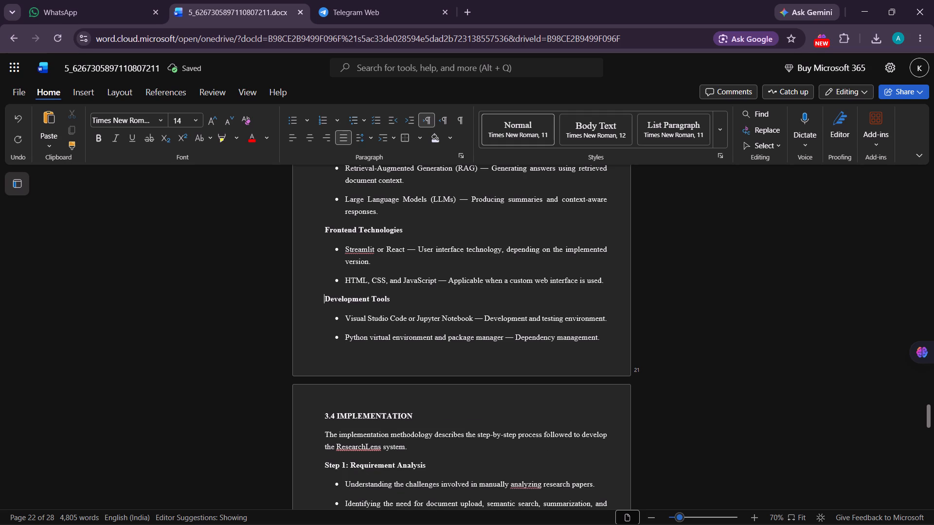
pyautogui.press('Up')
pyautogui.press('Up')
pyautogui.press('Up')
pyautogui.press('Up')
pyautogui.press('Up')
pyautogui.press('Up')
pyautogui.press('Up')
pyautogui.press('Up')
pyautogui.press('Up')
pyautogui.press('Up')
pyautogui.press('Up')
pyautogui.press('Up')
pyautogui.press('Up')
pyautogui.press('Up')
pyautogui.press('Up')
pyautogui.press('Up')
pyautogui.press('Up')
pyautogui.press('Up')
pyautogui.press('Up')
pyautogui.press('Up')
pyautogui.press('Up')
pyautogui.press('Up')
pyautogui.press('Up')
pyautogui.press('Up')
pyautogui.press('Up')
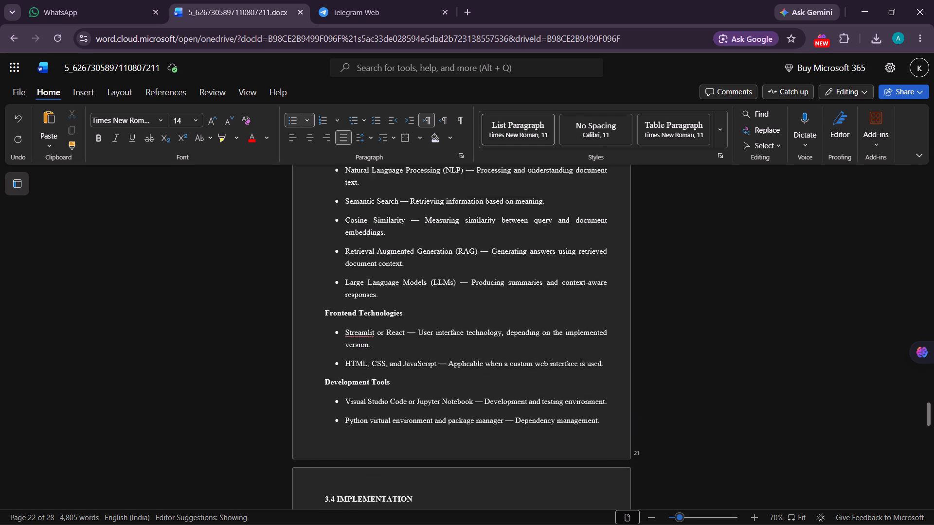
pyautogui.press('Down')
pyautogui.press('Down')
pyautogui.press('Down')
pyautogui.press('Down')
pyautogui.press('Down')
pyautogui.press('Down')
pyautogui.press('Down')
pyautogui.press('Down')
pyautogui.press('Down')
pyautogui.press('Down')
pyautogui.press('Down')
pyautogui.press('Down')
pyautogui.press('Down')
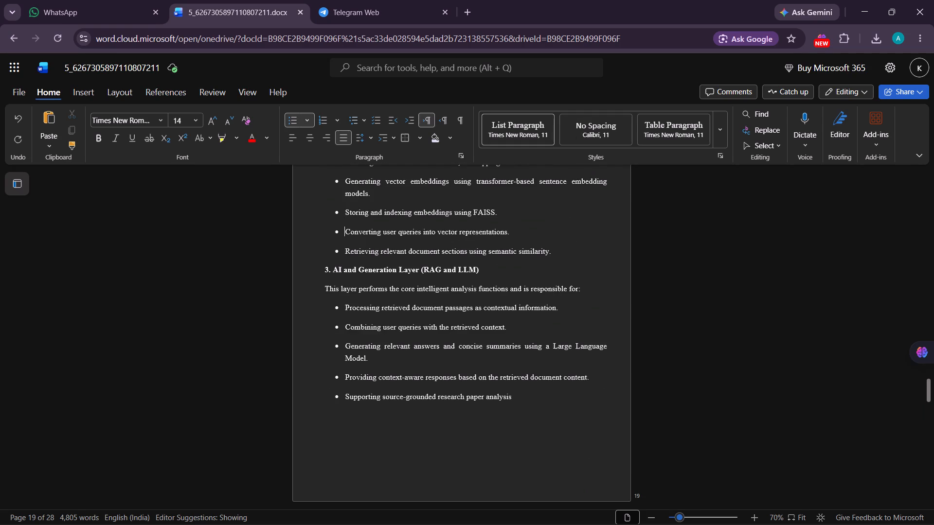
pyautogui.press('Down')
pyautogui.press('Down')
pyautogui.press('Down')
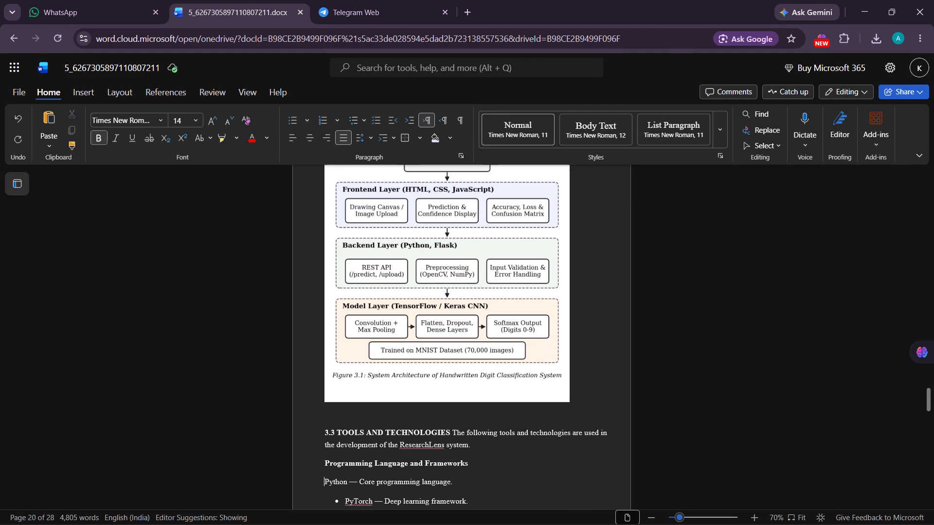
pyautogui.press('Up')
pyautogui.press('Up')
pyautogui.press('Up')
pyautogui.press('Right')
pyautogui.press('Right')
pyautogui.press('Right')
pyautogui.press('Right')
pyautogui.press('Right')
pyautogui.press('Right')
pyautogui.press('Right')
pyautogui.press('Right')
pyautogui.press('Right')
pyautogui.press('Right')
pyautogui.press('Right')
pyautogui.press('Right')
pyautogui.press('Right')
pyautogui.press('Right')
pyautogui.press('Right')
pyautogui.press('Right')
pyautogui.press('Right')
pyautogui.press('Right')
pyautogui.press('Right')
pyautogui.press('Right')
pyautogui.press('Right')
pyautogui.press('Return')
# Capture a screenshot of the Figure 3.1 system architecture diagram above section 3.3, including its caption.
pyautogui.scroll(-5, 321, 477)
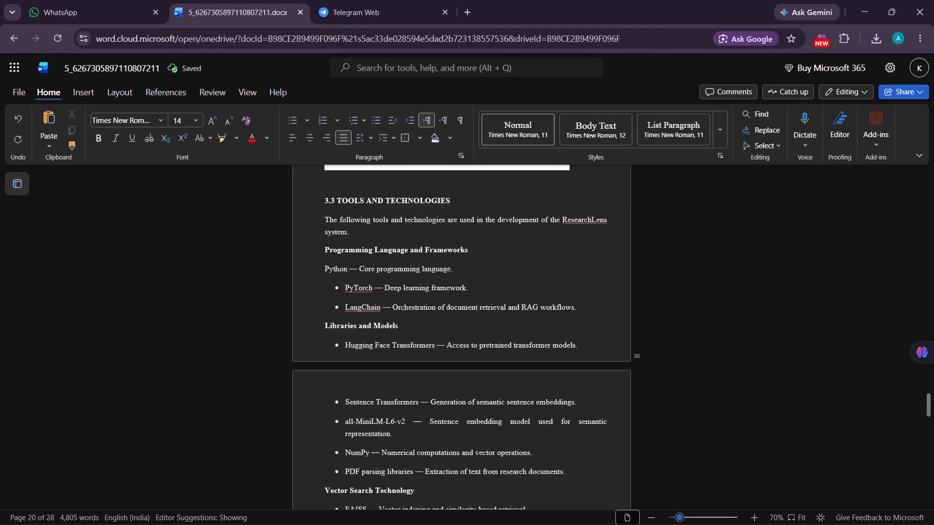
pyautogui.scroll(-7, 321, 477)
pyautogui.scroll(6, 320, 474)
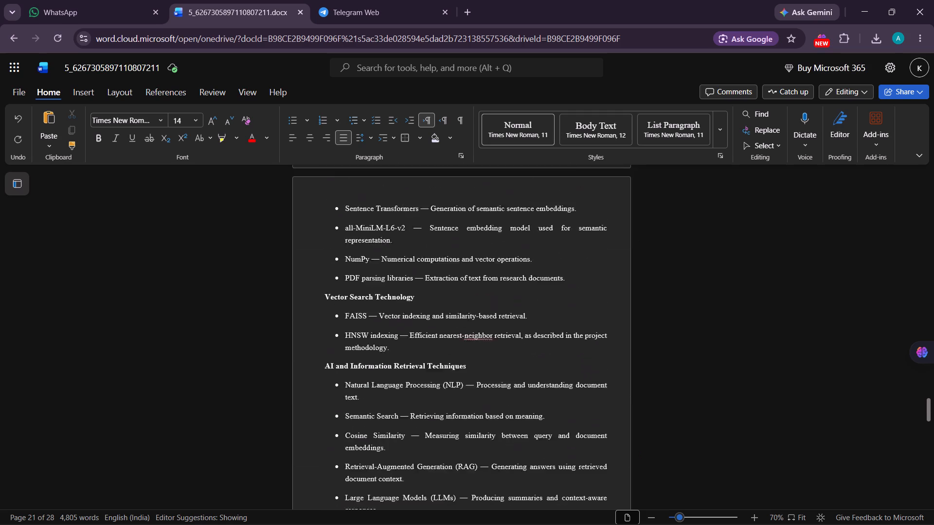
pyautogui.scroll(8, 320, 473)
pyautogui.scroll(-1, 320, 473)
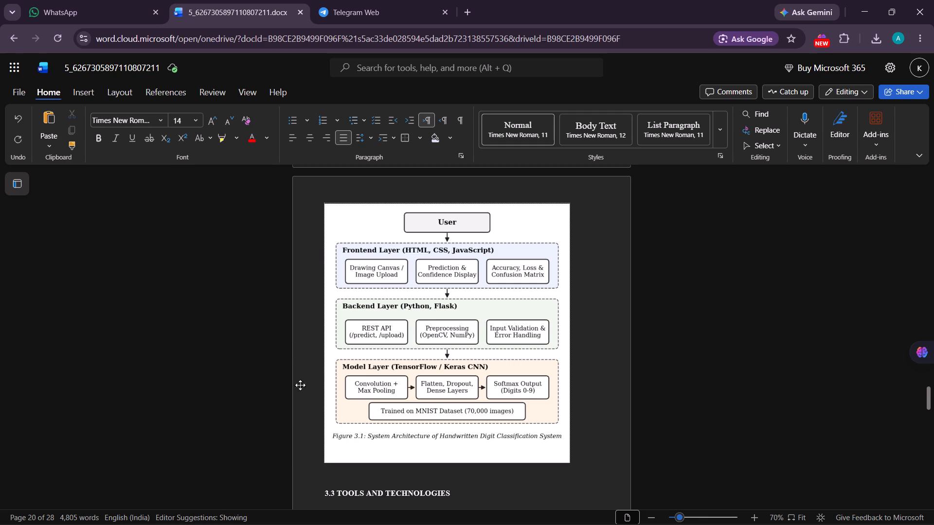
pyautogui.press('shift+super+s')
pyautogui.moveTo(324, 204); pyautogui.dragTo(571, 459)
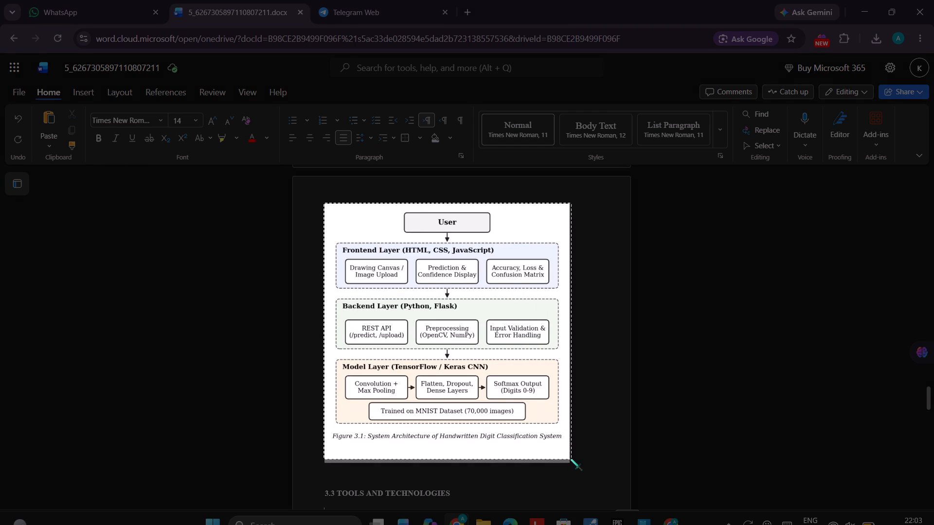
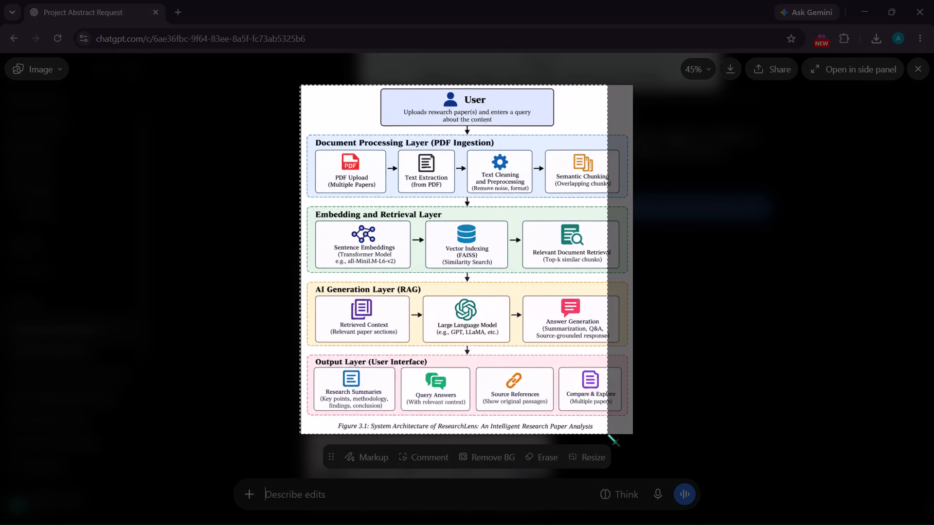
pyautogui.moveTo(608, 435); pyautogui.dragTo(631, 434)
# Switch to the Word report and replace the handwritten-digit architecture picture above section 3.3 with the captured ResearchLens diagram.
pyautogui.hotkey('alt', 'Tab')
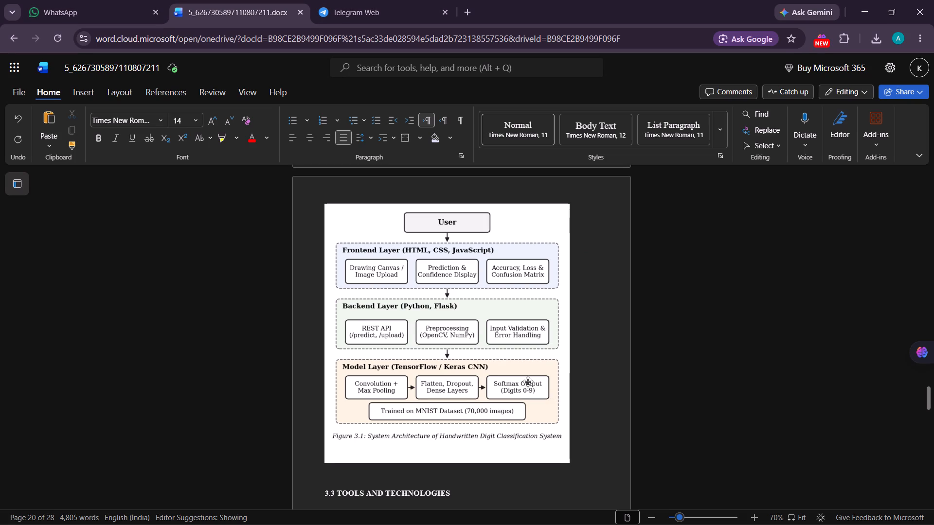
pyautogui.rightClick(426, 314)
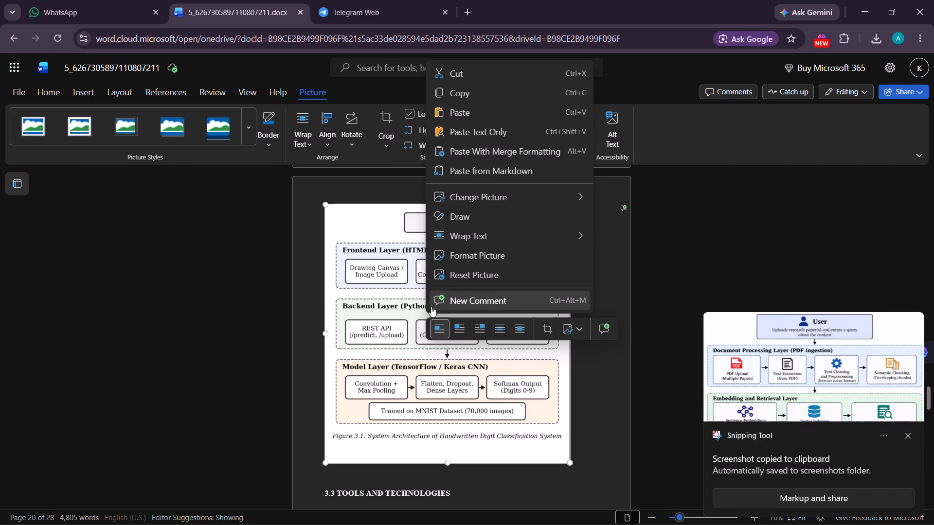
pyautogui.hotkey('ctrl', 'v')
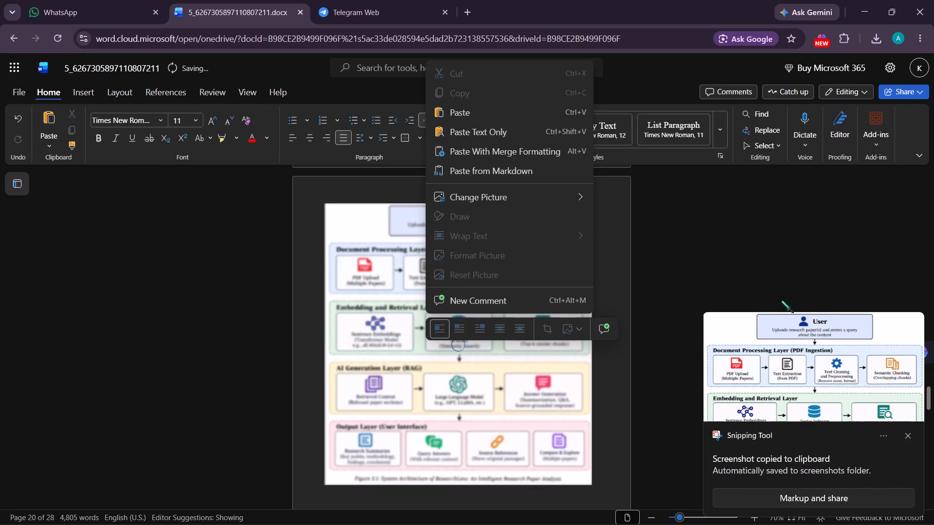
pyautogui.click(906, 437)
pyautogui.click(678, 292)
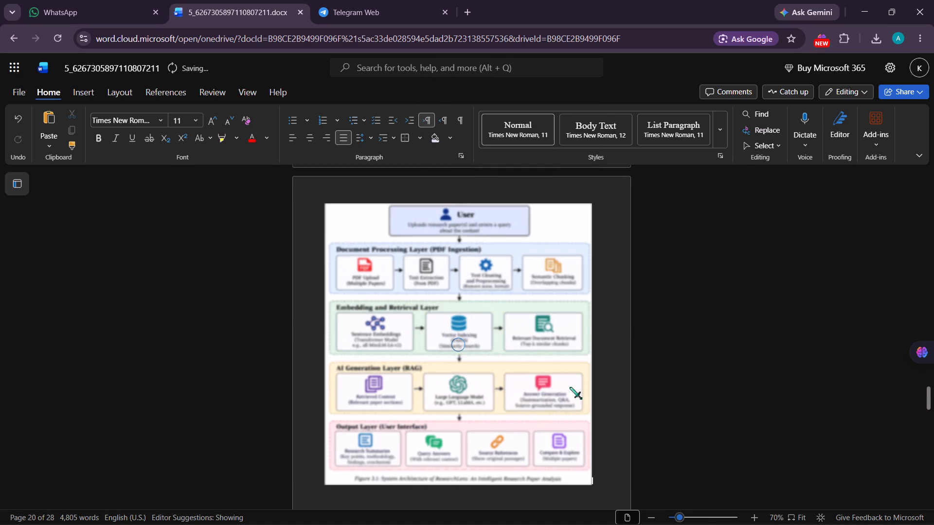
pyautogui.scroll(-2, 519, 365)
pyautogui.scroll(2, 519, 361)
pyautogui.scroll(-1, 519, 361)
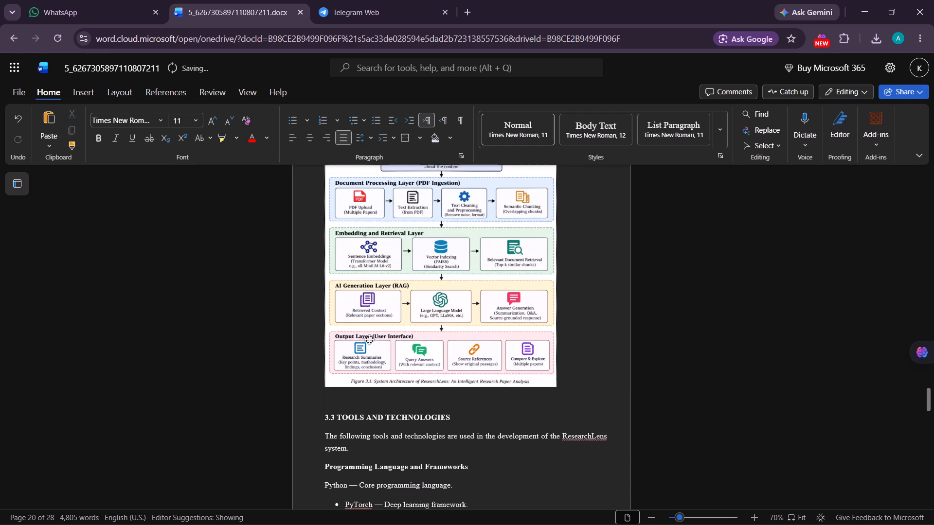
# Download a copy of the updated report document to the computer.
pyautogui.click(24, 89)
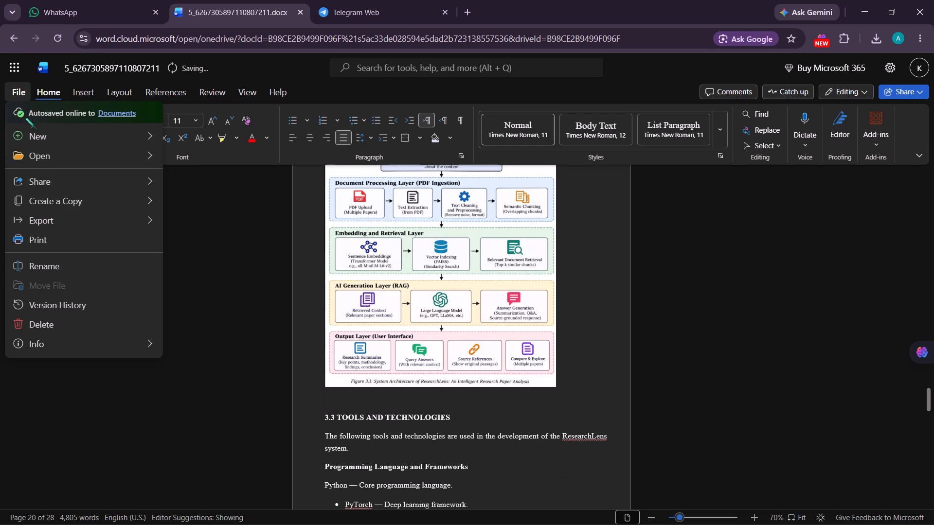
pyautogui.click(65, 197)
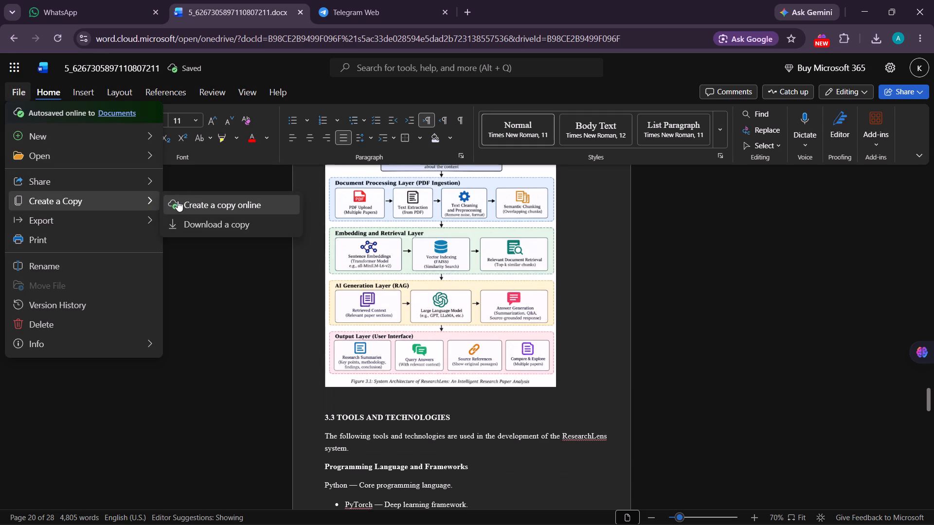
pyautogui.click(198, 223)
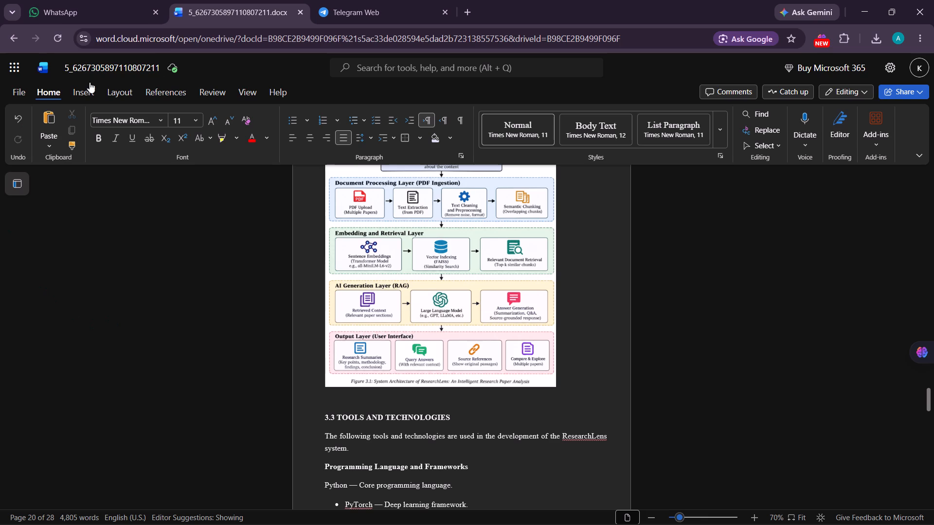
pyautogui.click(27, 96)
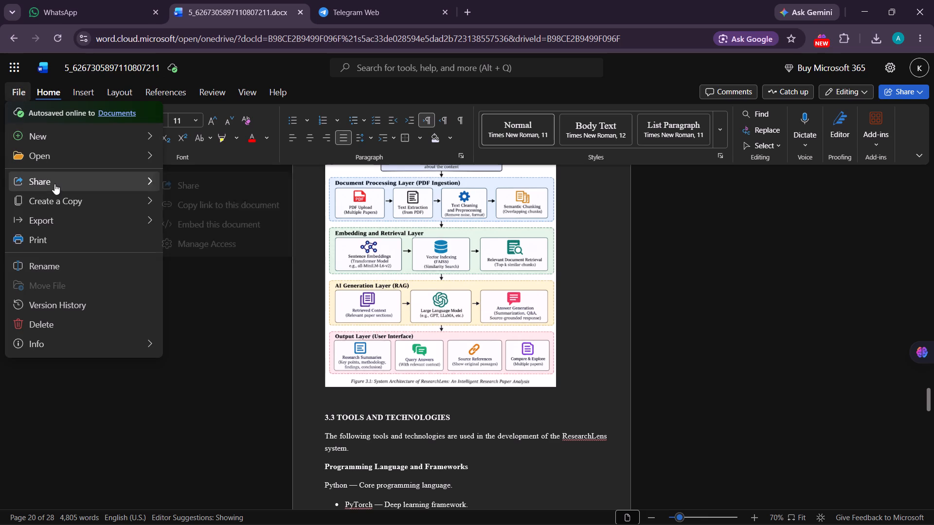
pyautogui.click(105, 198)
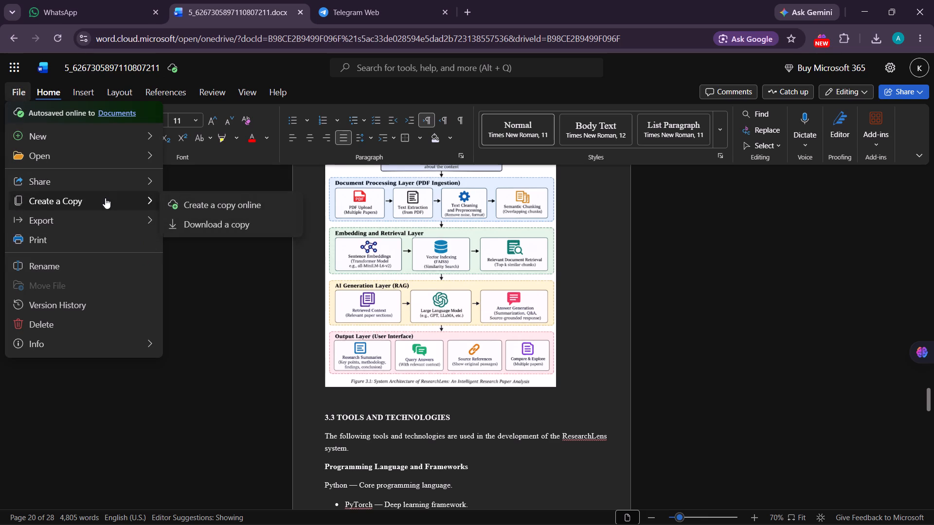
pyautogui.click(105, 198)
pyautogui.click(183, 219)
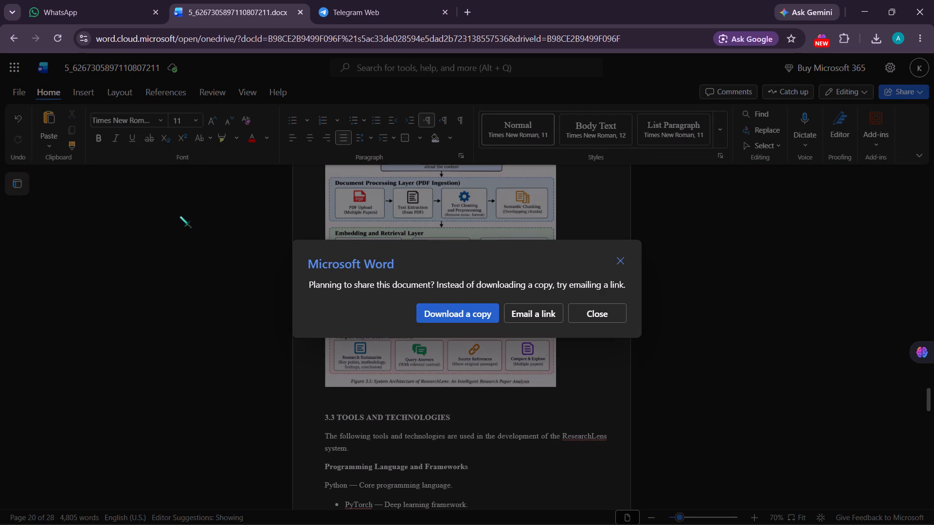
# Download a copy of the updated report instead of emailing a link to it.
pyautogui.click(448, 313)
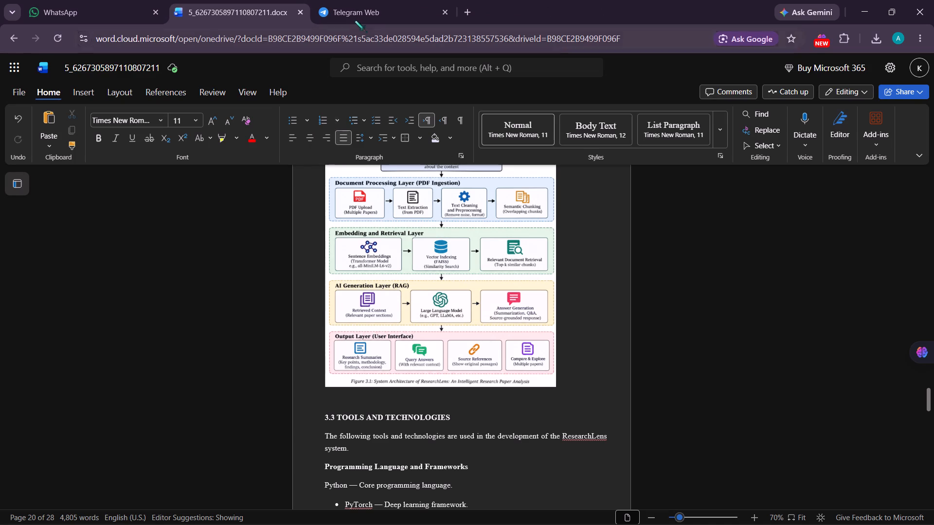
# Create a sharing link for the report document and copy it for pasting elsewhere.
pyautogui.click(909, 91)
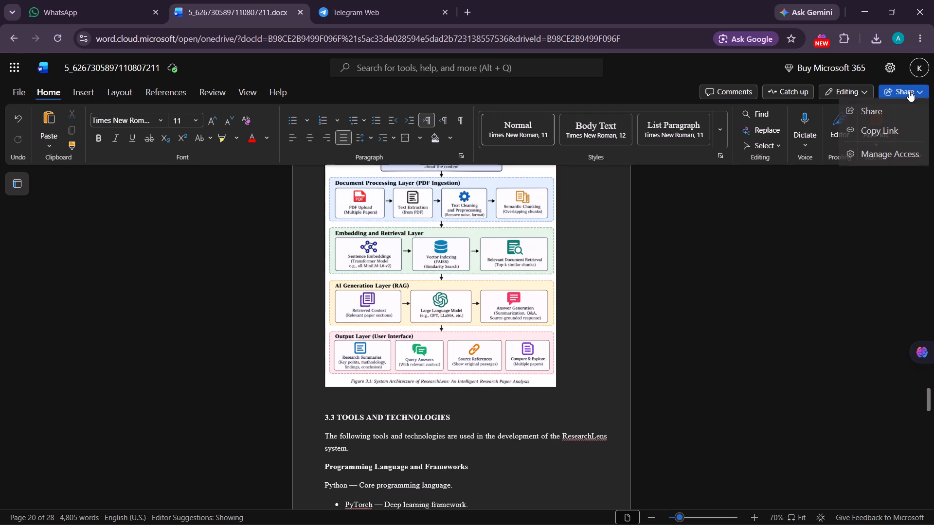
pyautogui.click(886, 132)
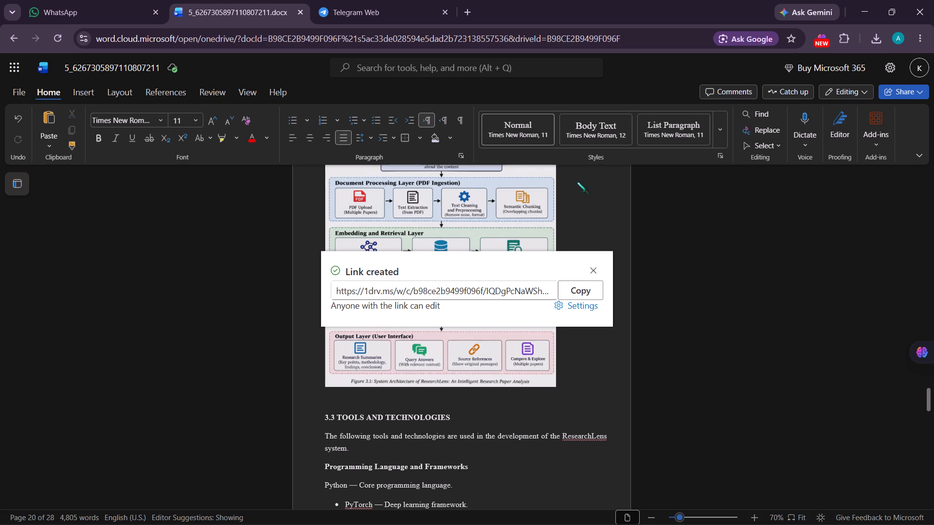
pyautogui.click(578, 288)
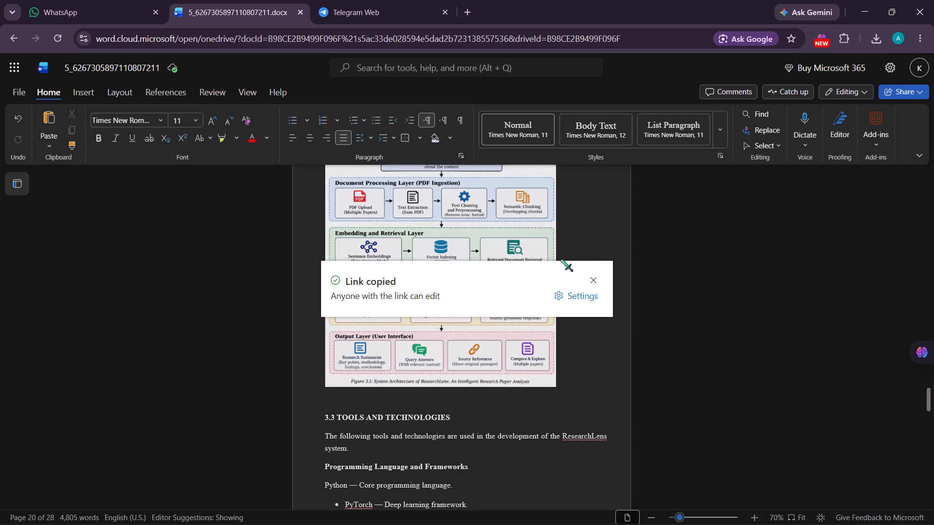